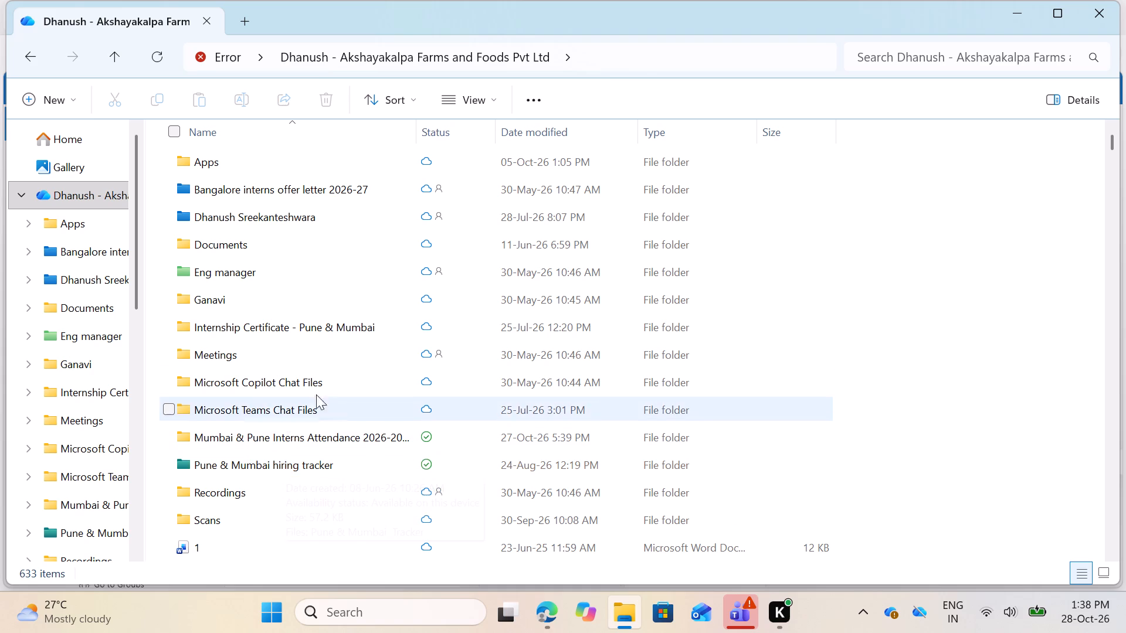
Open the workbook "MTP - Fixed Role - rating and qtr feedback" from the MTP Files folder inside the user-named OneDrive folder.
scroll(323, 380, "down", 3)
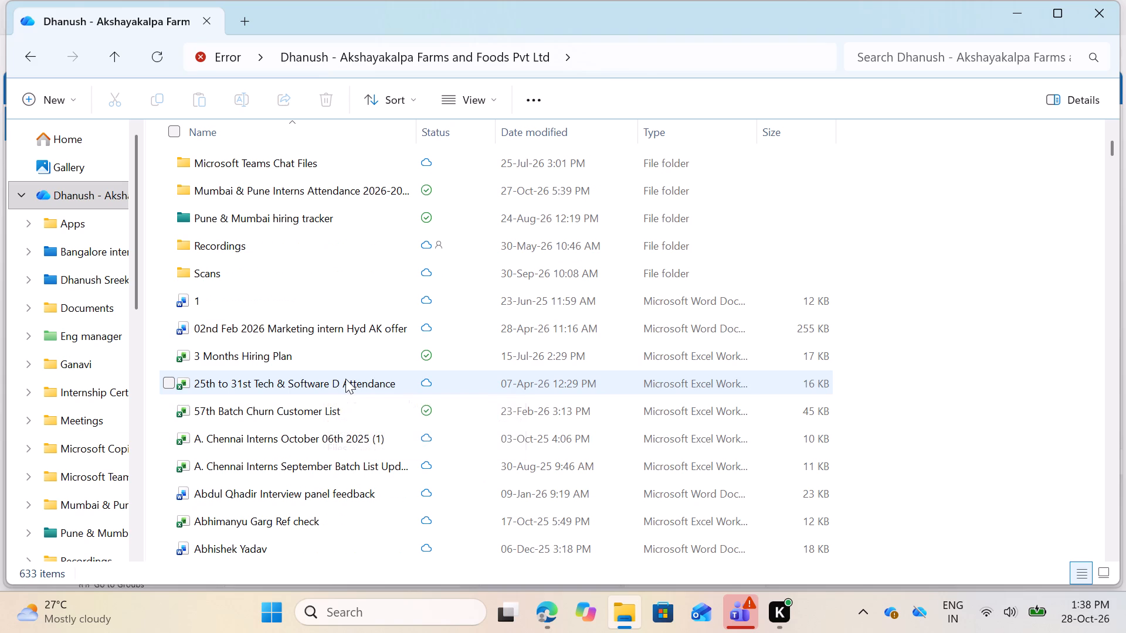
scroll(345, 379, "up", 6)
left_click(107, 274)
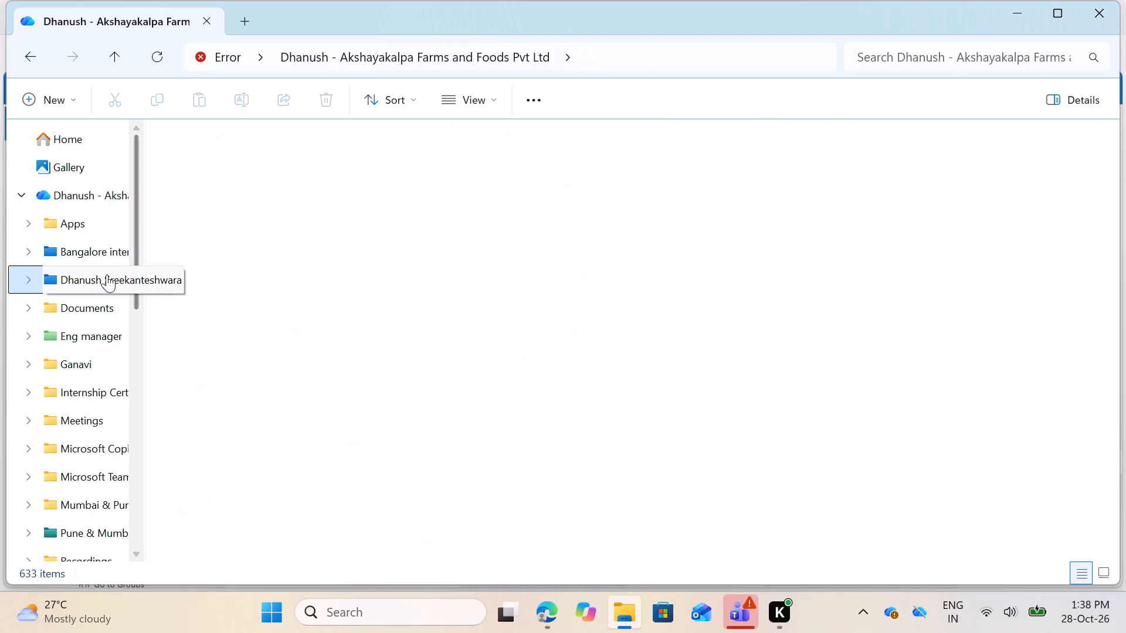
double_click(237, 411)
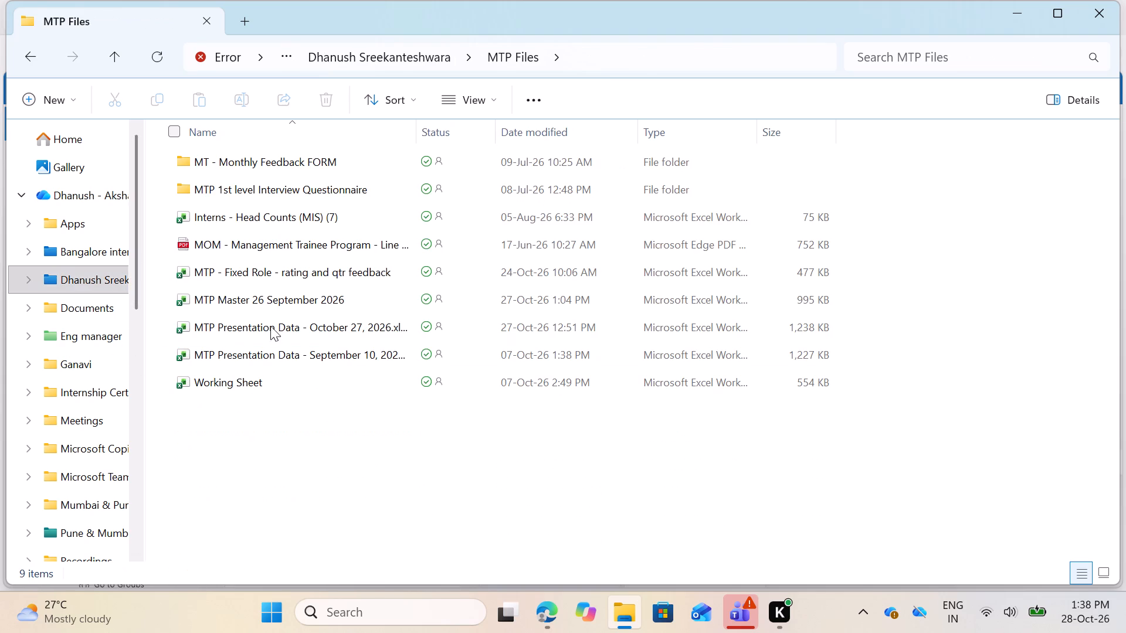
double_click(310, 270)
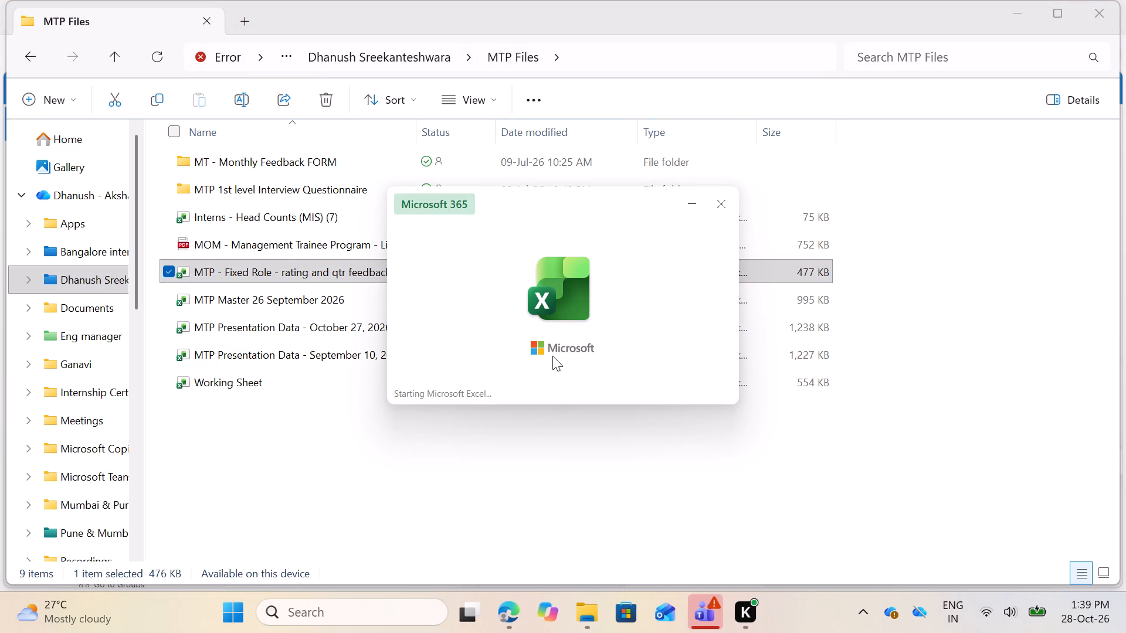
left_click(590, 372)
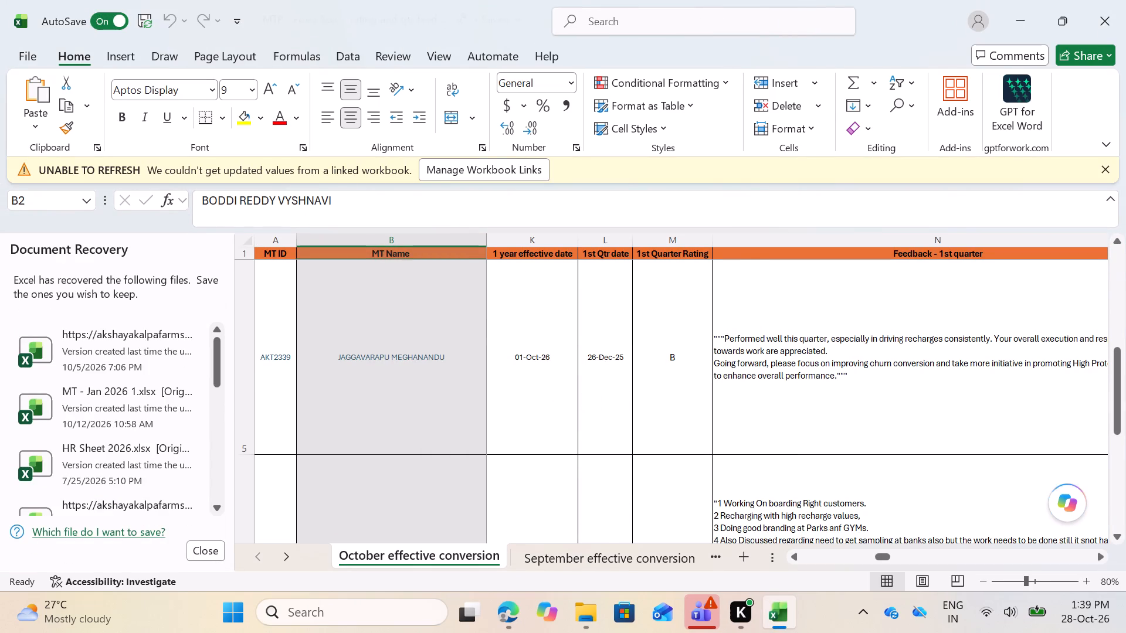
Close the Document Recovery list, choosing to keep the unopened recovered files for viewing at the next Excel start.
left_click(212, 552)
left_click(355, 236)
left_click(336, 255)
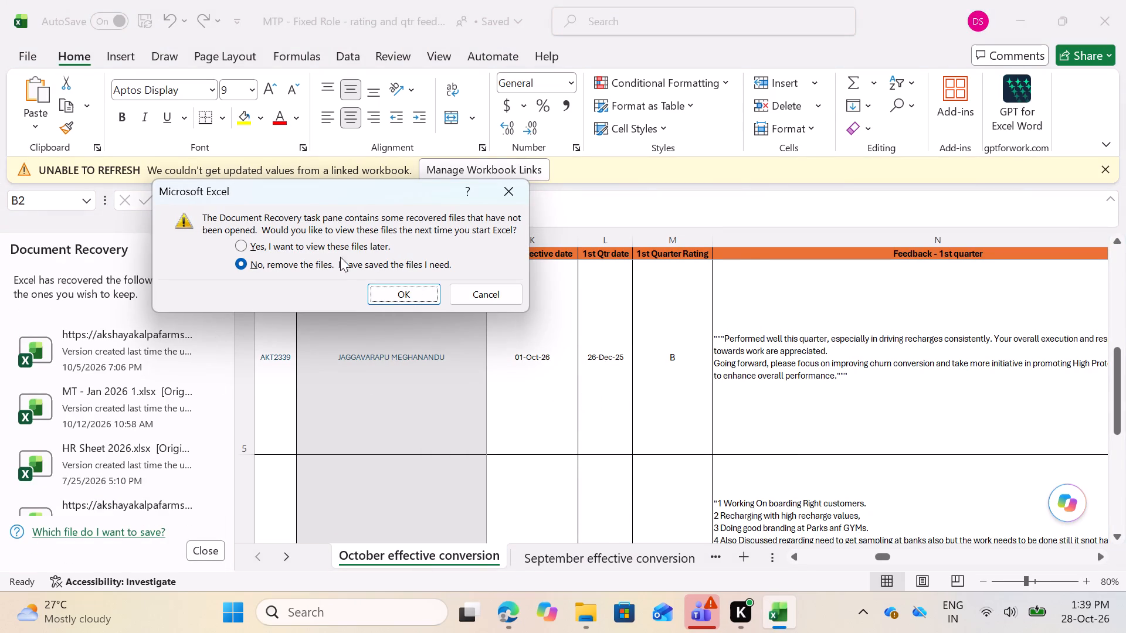
left_click(360, 249)
left_click(384, 291)
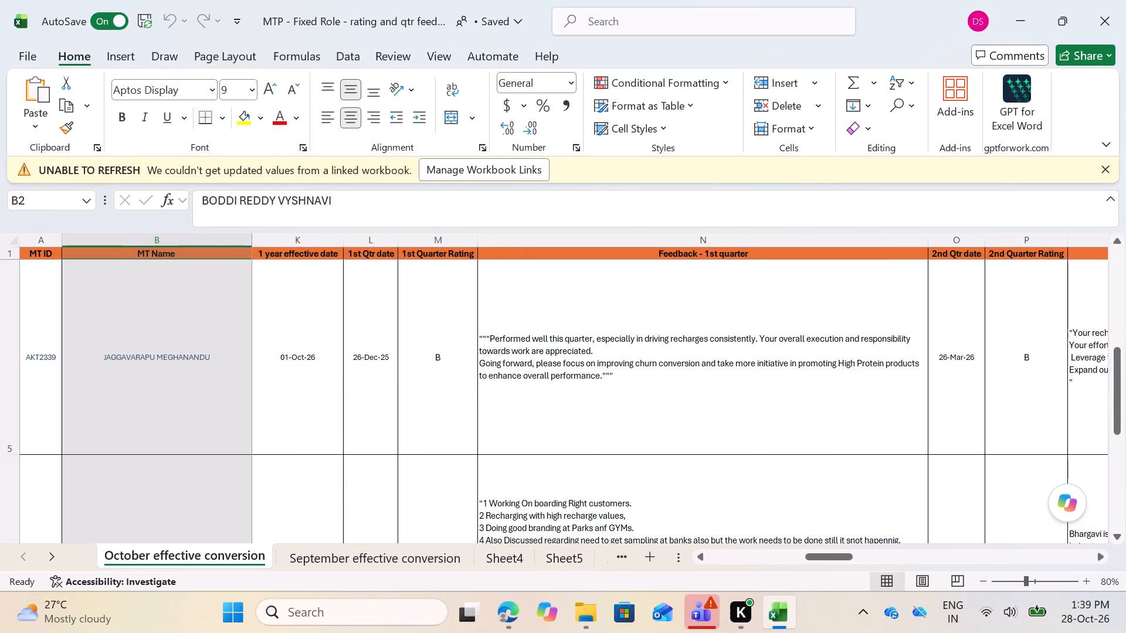
Look through the first trainee rows of the October effective conversion sheet and select the MT ID in cell A4.
scroll(236, 438, "up", 12)
scroll(232, 436, "down", 2)
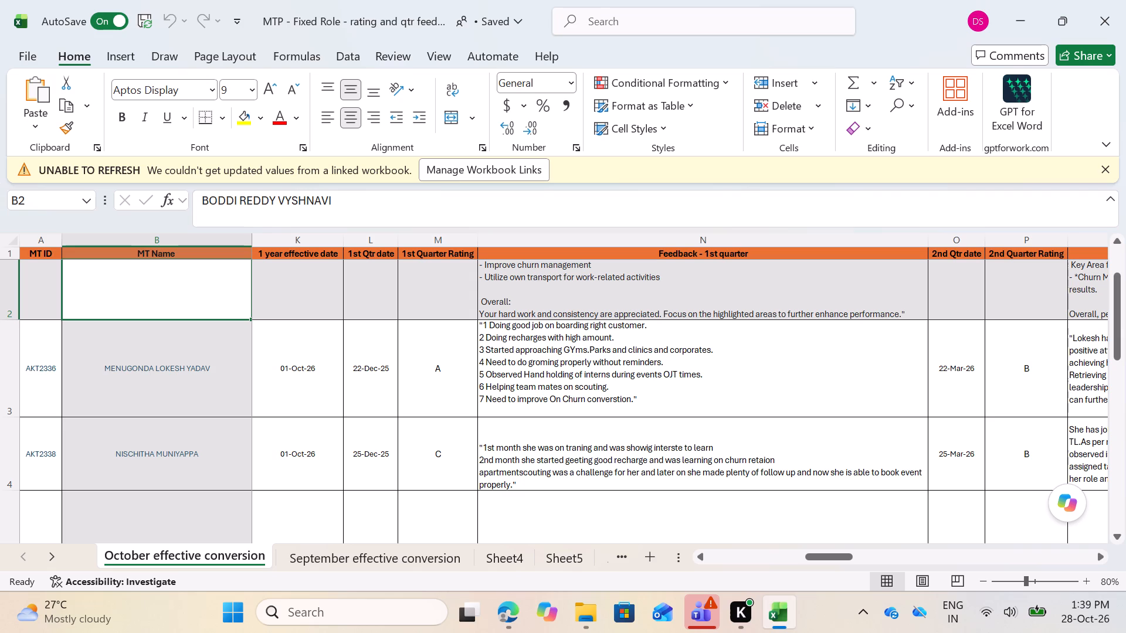
left_click(39, 464)
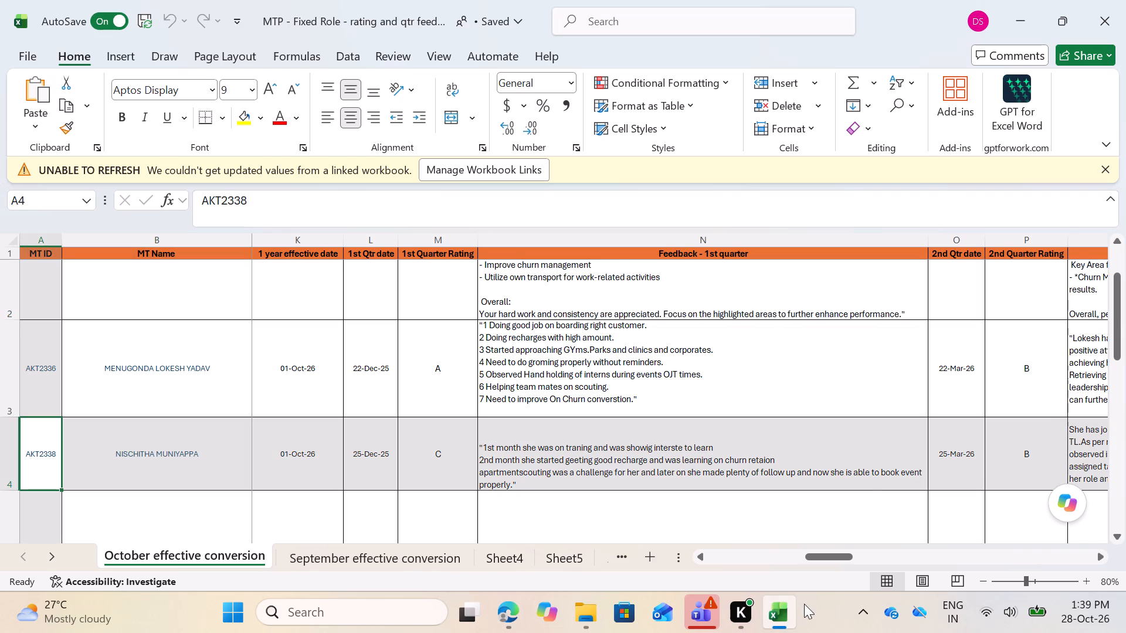
Launch a new Excel window while keeping the MTP rating and quarterly feedback workbook open.
right_click(781, 615)
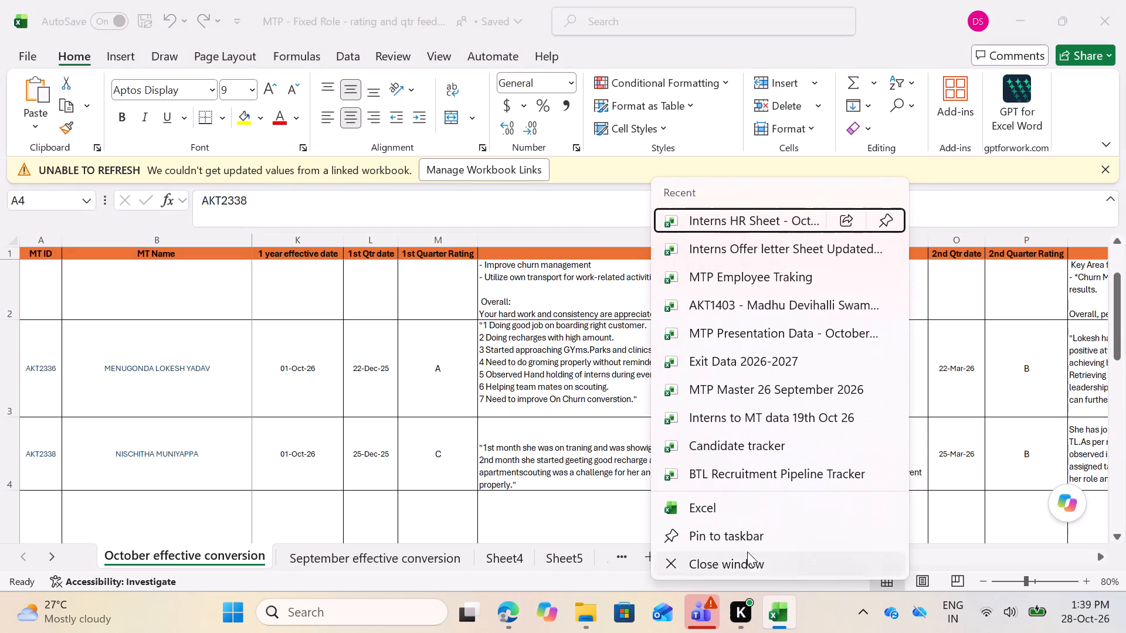
left_click(727, 509)
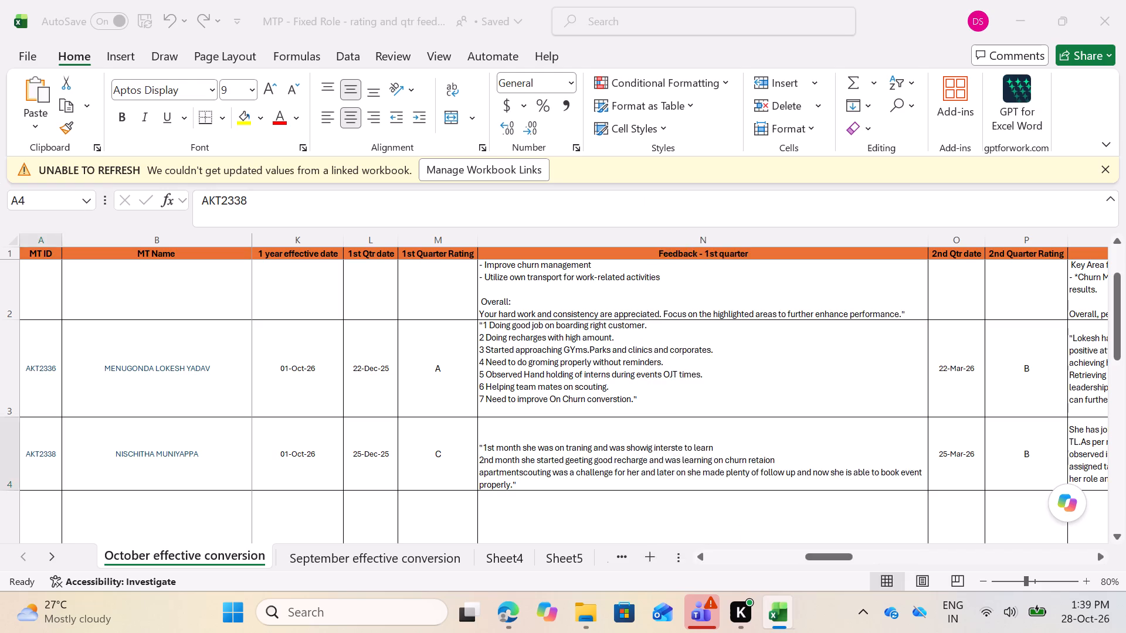
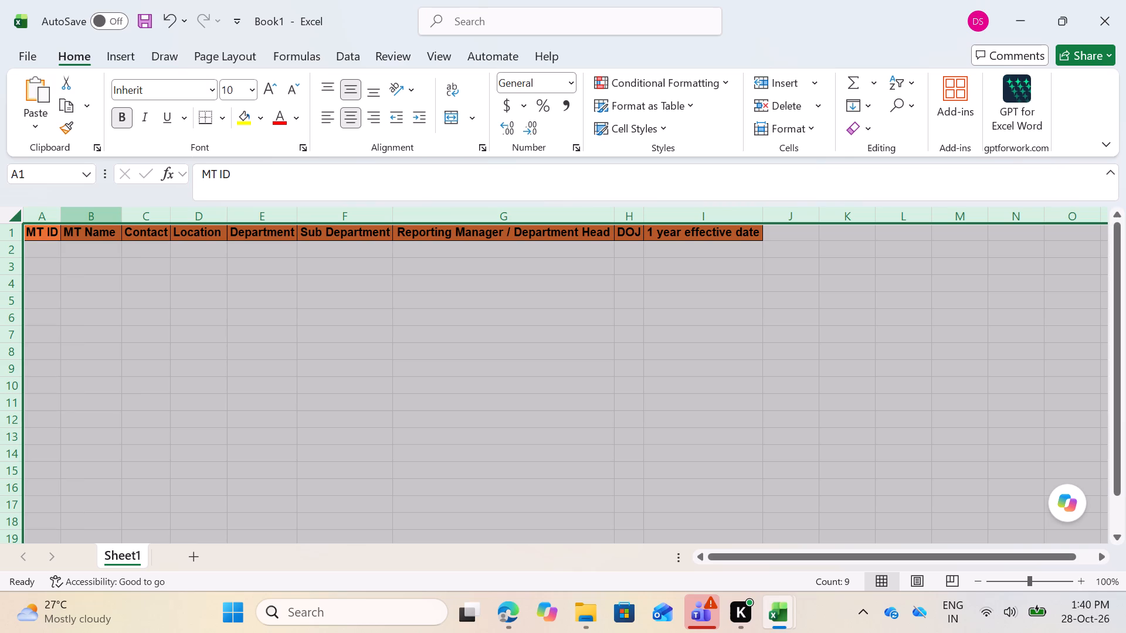
Widen the MT ID column of Book1's header sheet and select the empty cell A2 beneath the heading.
left_click(622, 267)
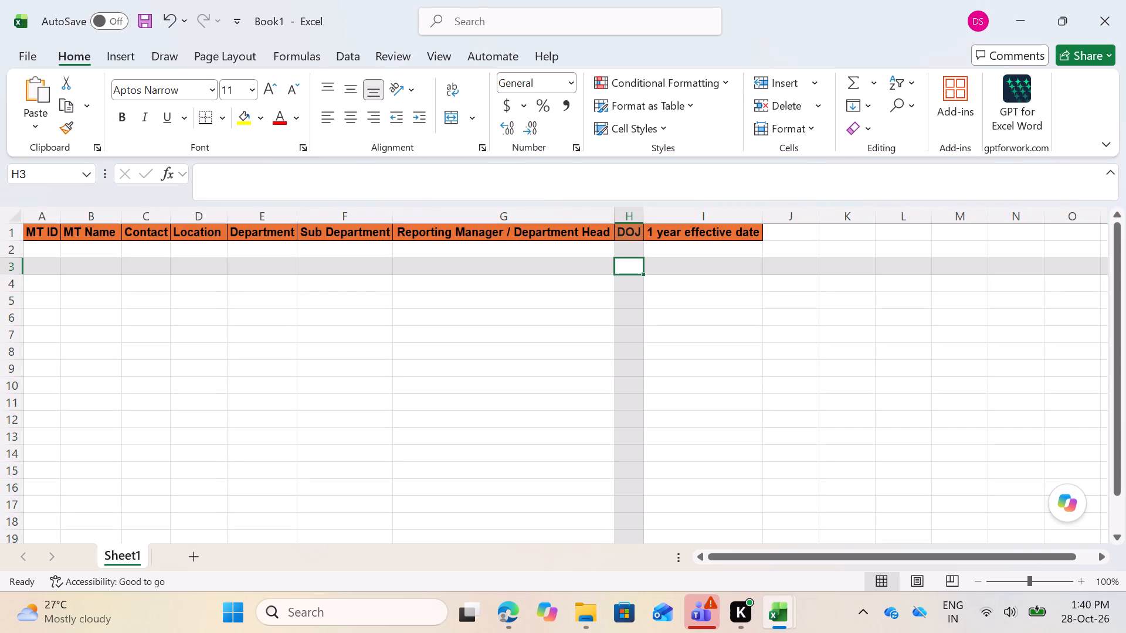
left_click_drag(63, 221, 94, 221)
left_click_drag(89, 215, 80, 218)
left_click(56, 256)
left_click(100, 252)
left_click(73, 253)
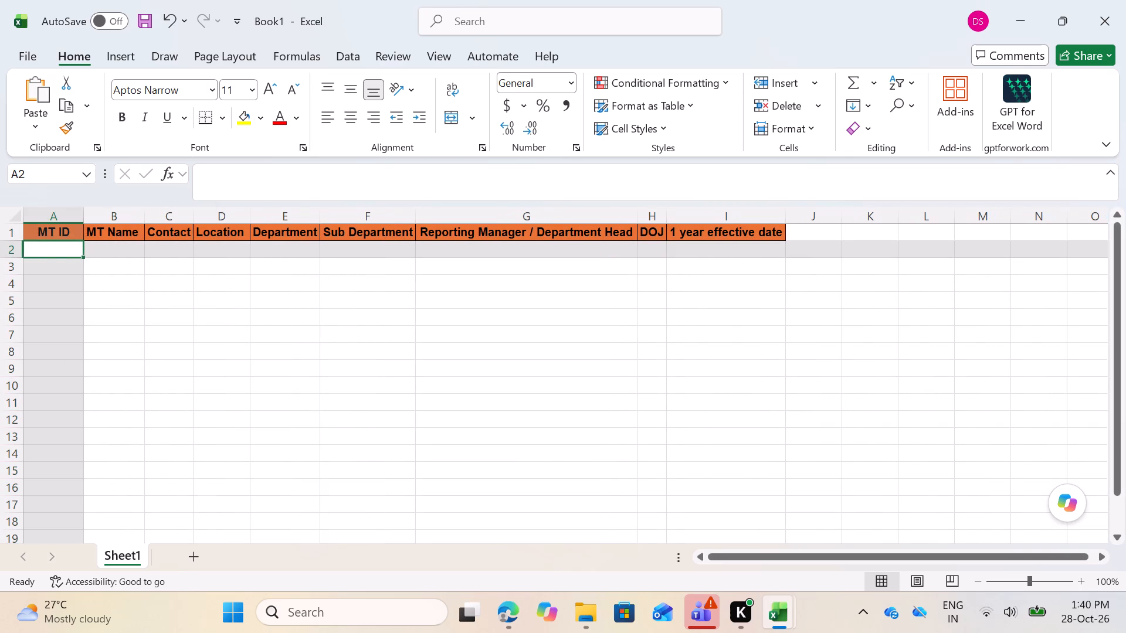
Widen the DOJ column slightly and the MT Name column to a width of about 23 in the blank trainee table.
left_click(127, 249)
left_click(65, 251)
left_click_drag(666, 214, 677, 211)
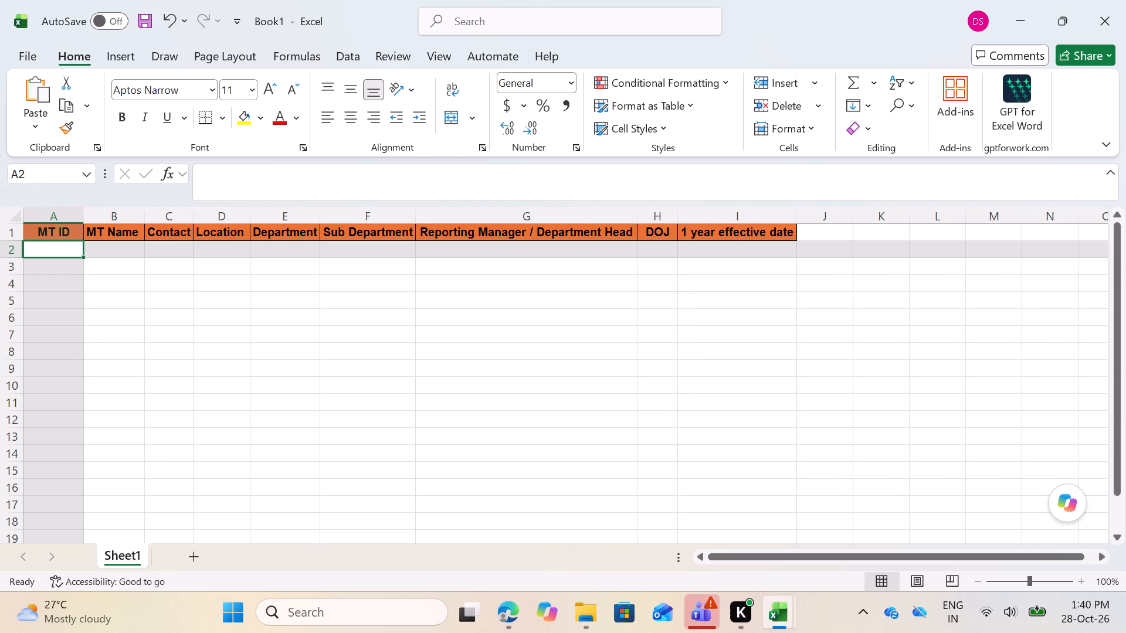
left_click_drag(144, 215, 241, 216)
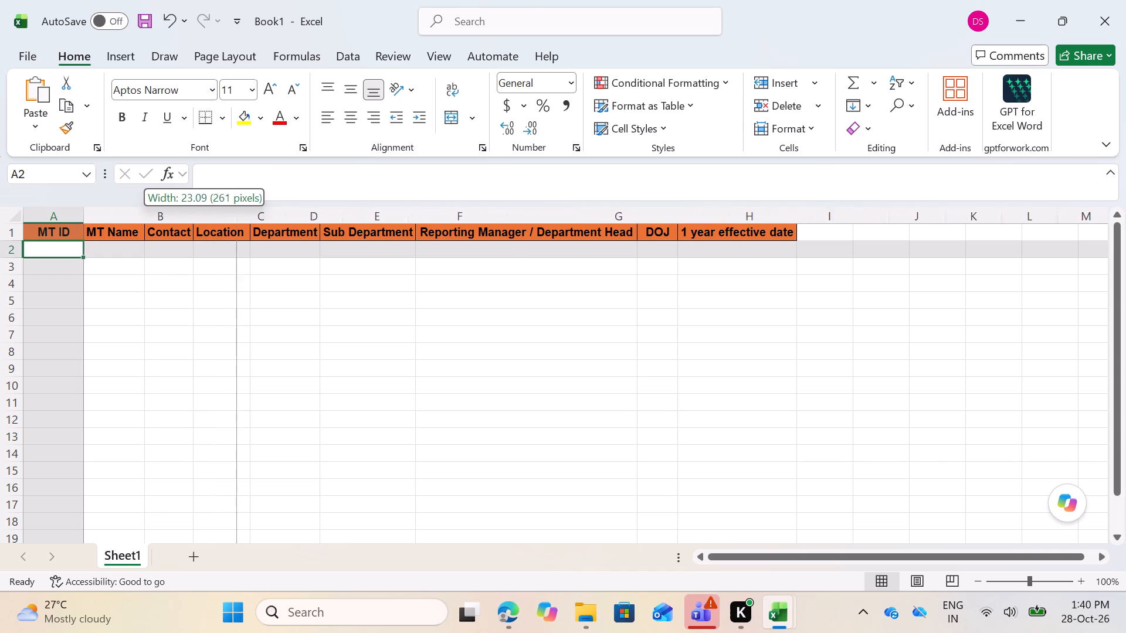
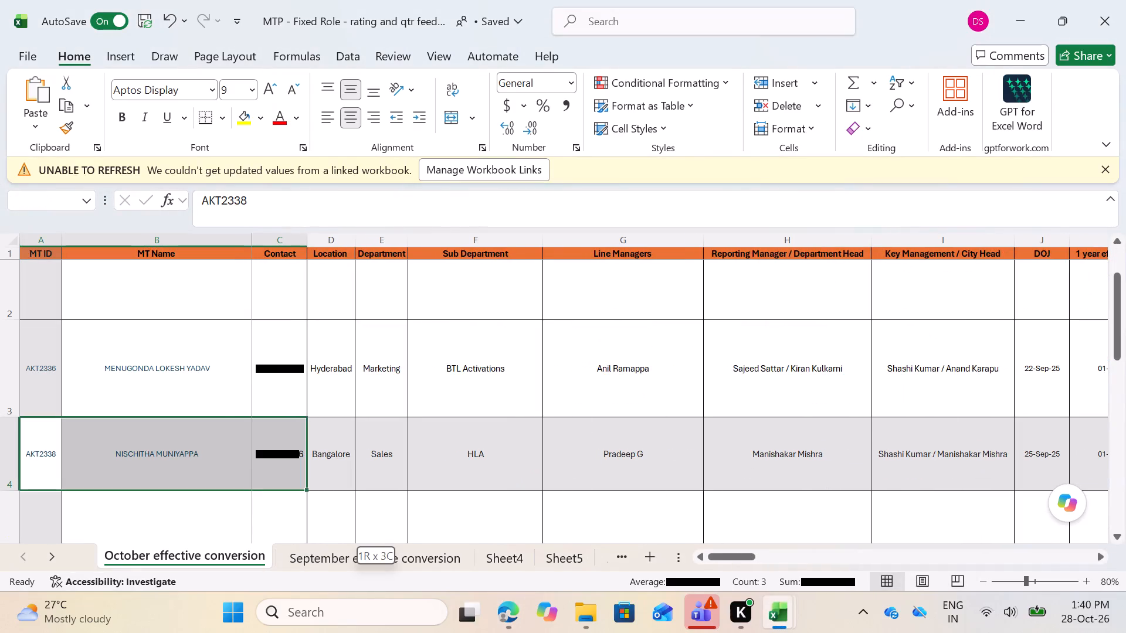
Copy the Bangalore HLA trainee's details from MT ID through Sub Department in October effective conversion into row 2 of the Book1 table.
left_click_drag(333, 448, 564, 457)
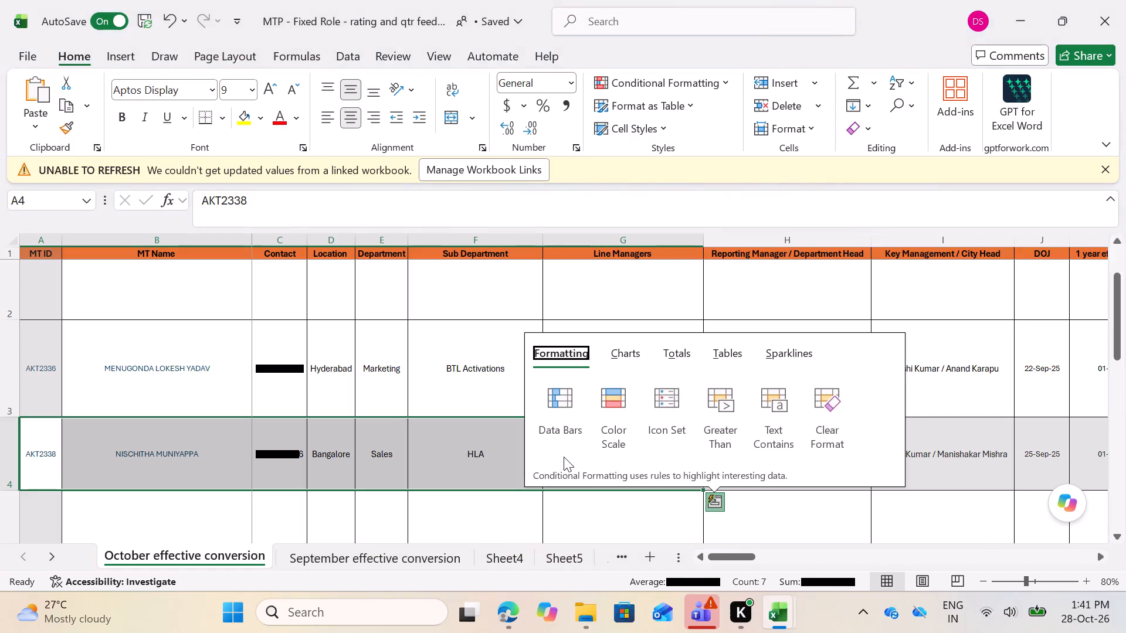
left_click(464, 459)
left_click_drag(45, 457, 531, 452)
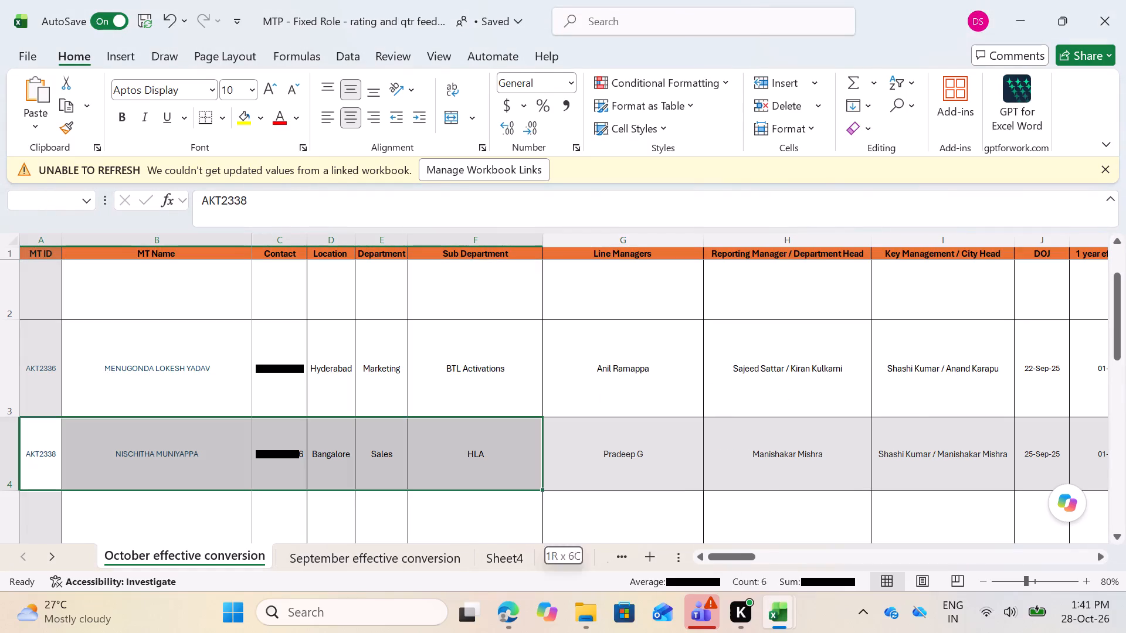
left_click_drag(531, 452, 588, 452)
key("alt+Tab")
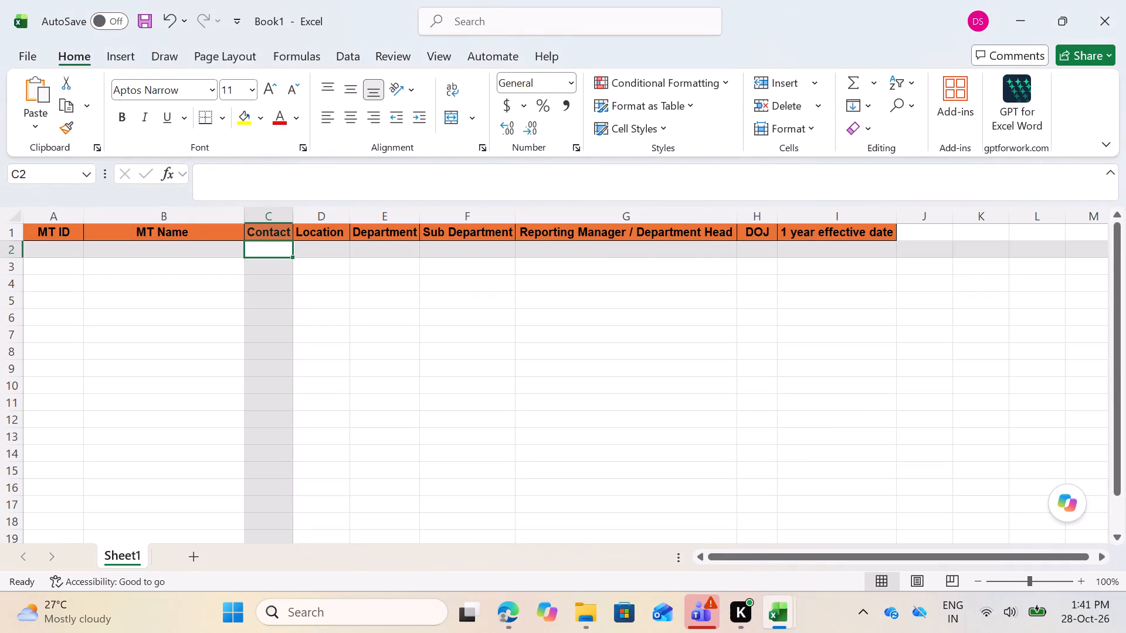
key("alt+Tab")
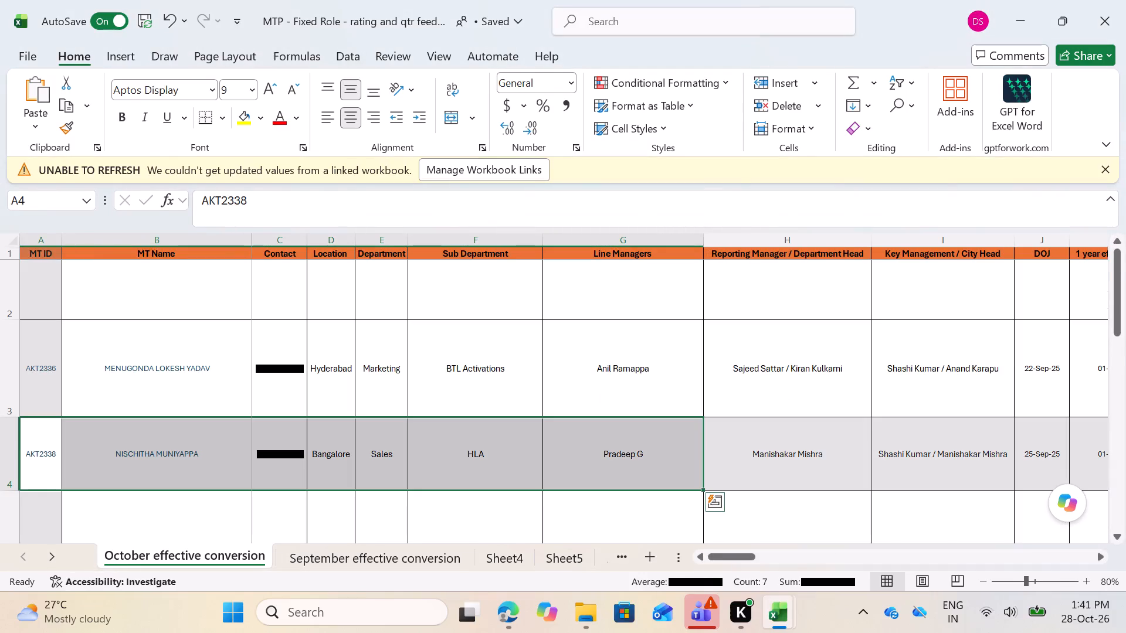
key("shift+Left")
key("ctrl+c")
key("alt+Tab")
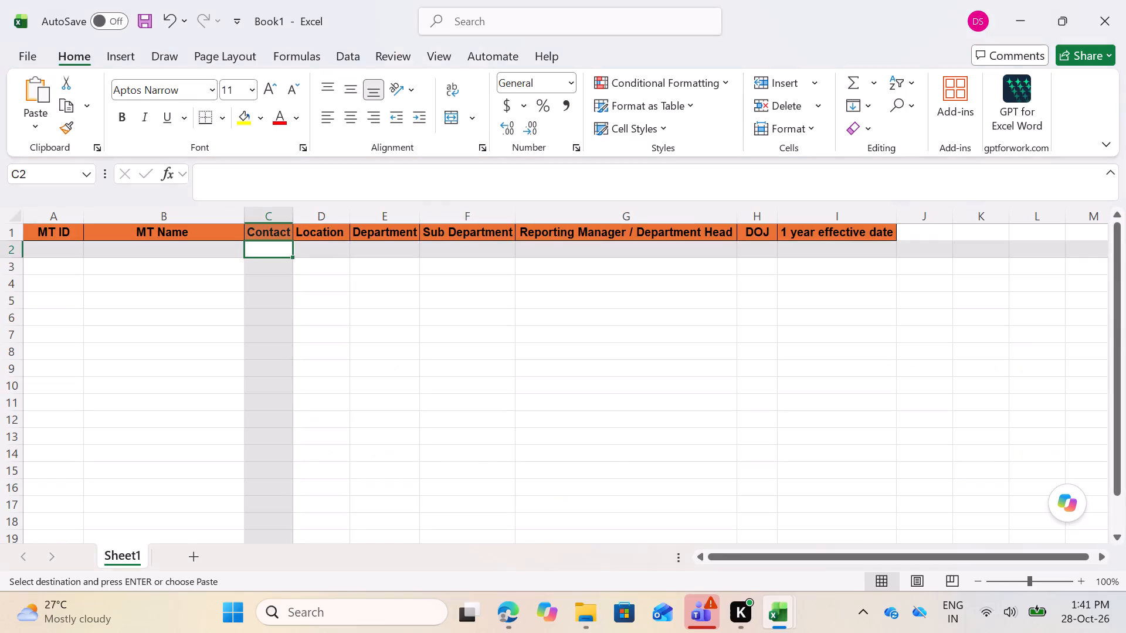
left_click(46, 246)
key("ctrl+v")
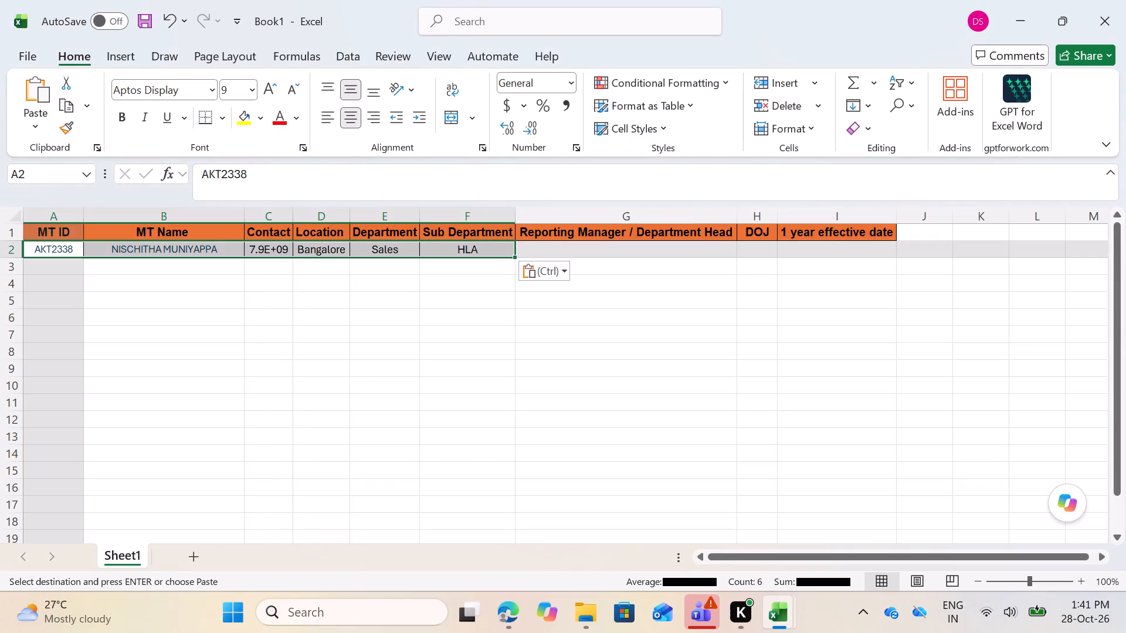
Copy the same trainee's Reporting Manager / Department Head entry from the rating workbook into G2 of the new table.
left_click(577, 254)
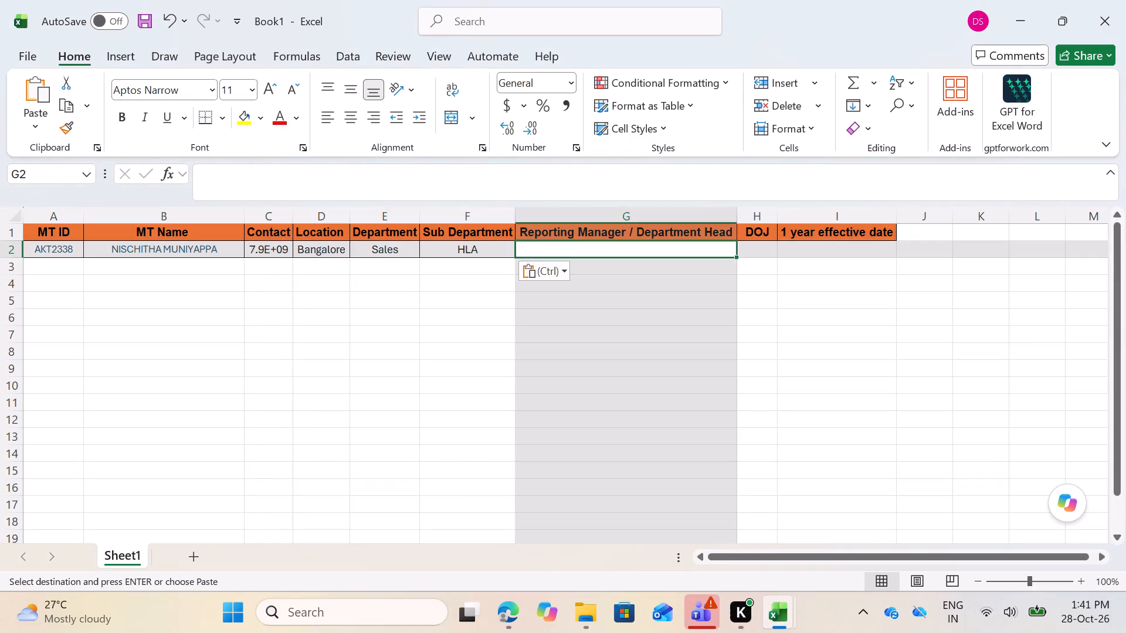
key("alt+Tab")
key("Tab")
left_click(693, 444)
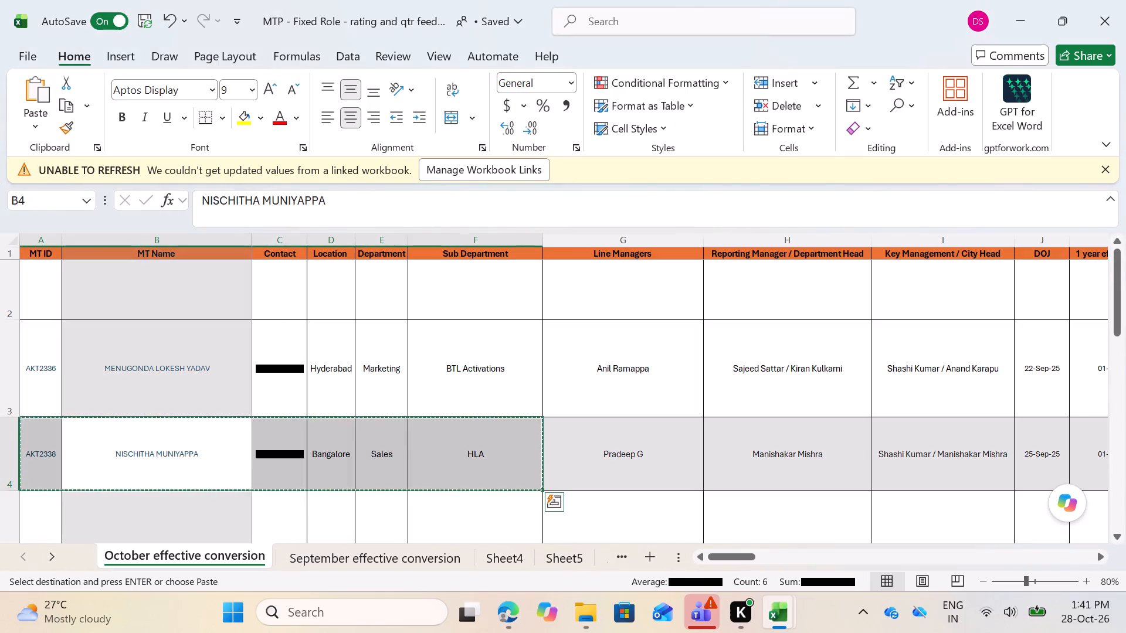
key("Tab")
key("ctrl+c")
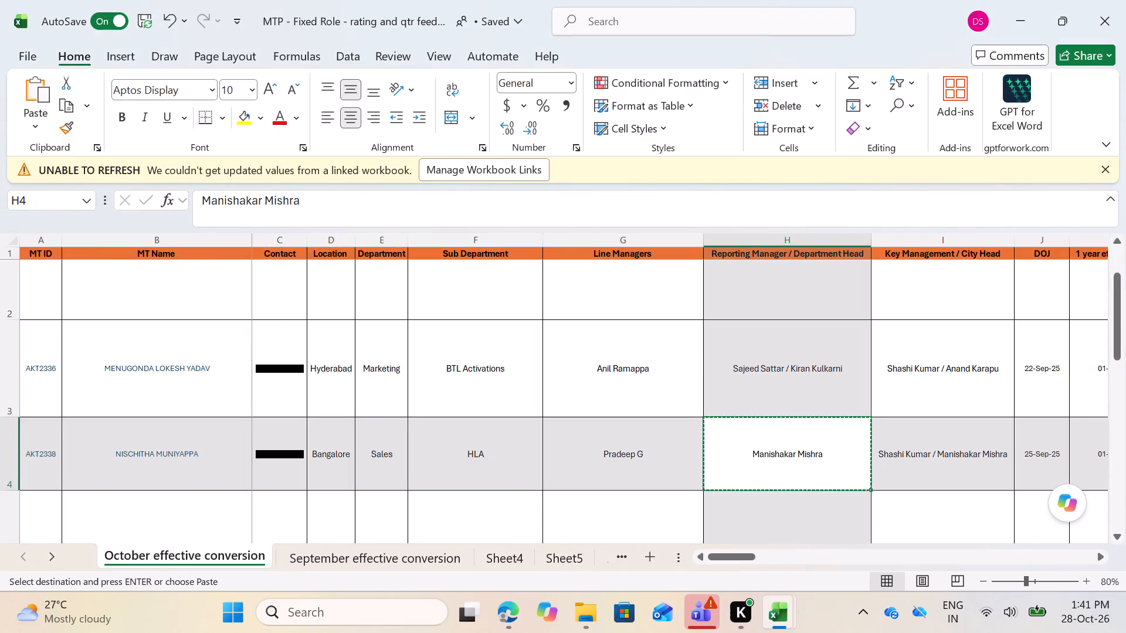
key("alt+Tab")
key("ctrl+v")
Copy the trainee's DOJ, 25-Sep-25, from the rating workbook into the DOJ cell of row 2 in the new table.
key("Tab")
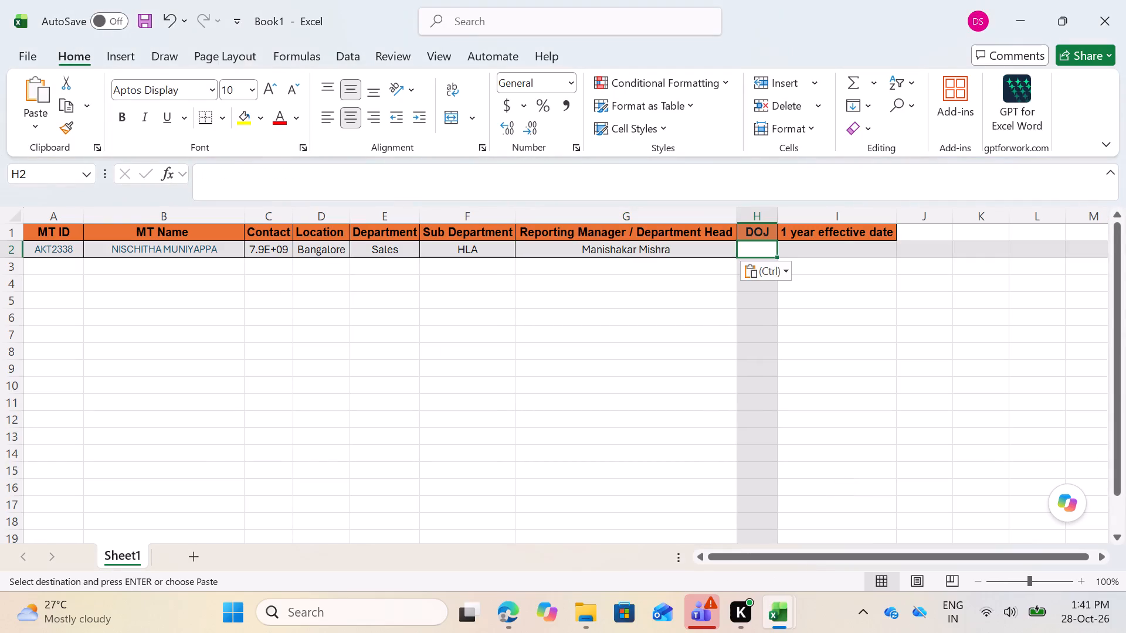
key("alt+Tab")
key("Tab")
key("Tab")
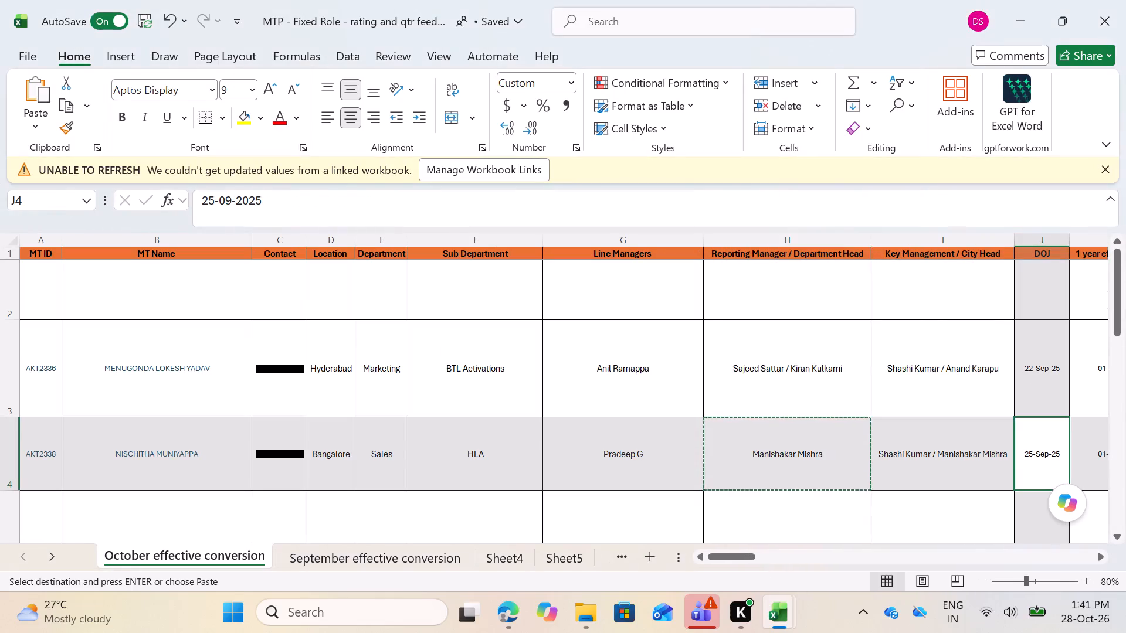
key("ctrl+c")
key("alt+Tab")
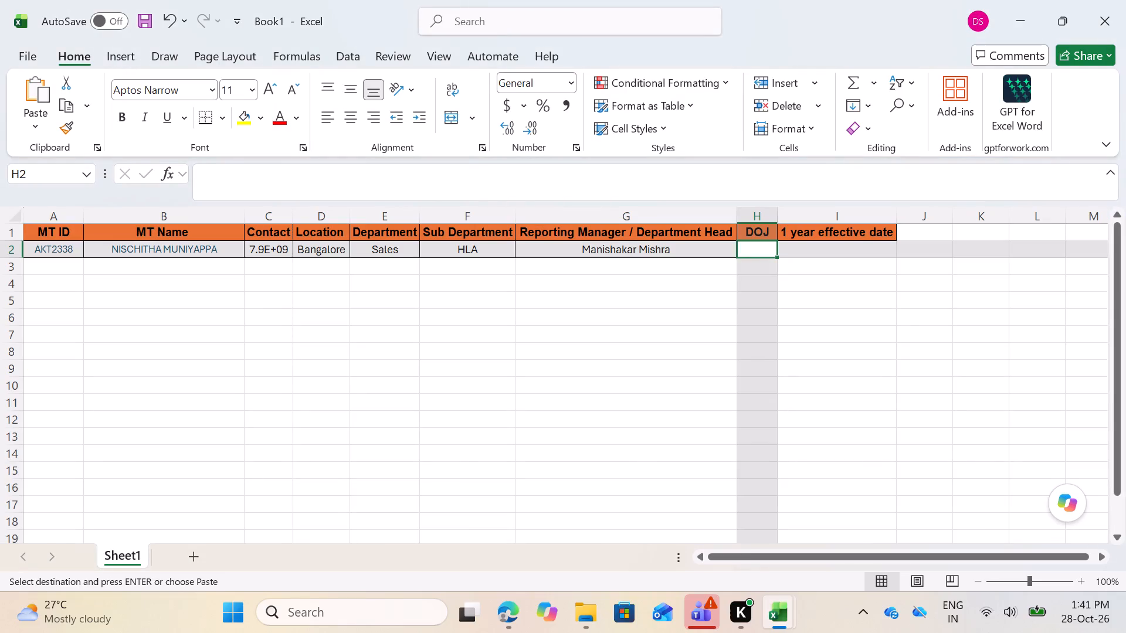
key("ctrl+v")
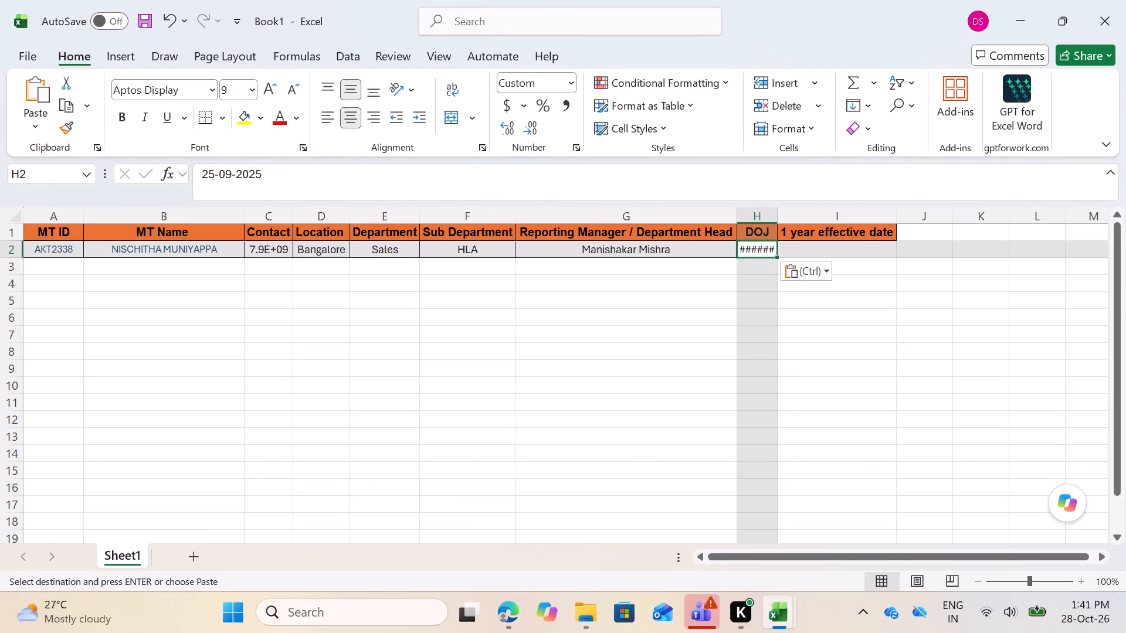
AutoFit the DOJ column of the new table to its contents.
key("Tab")
double_click(775, 216)
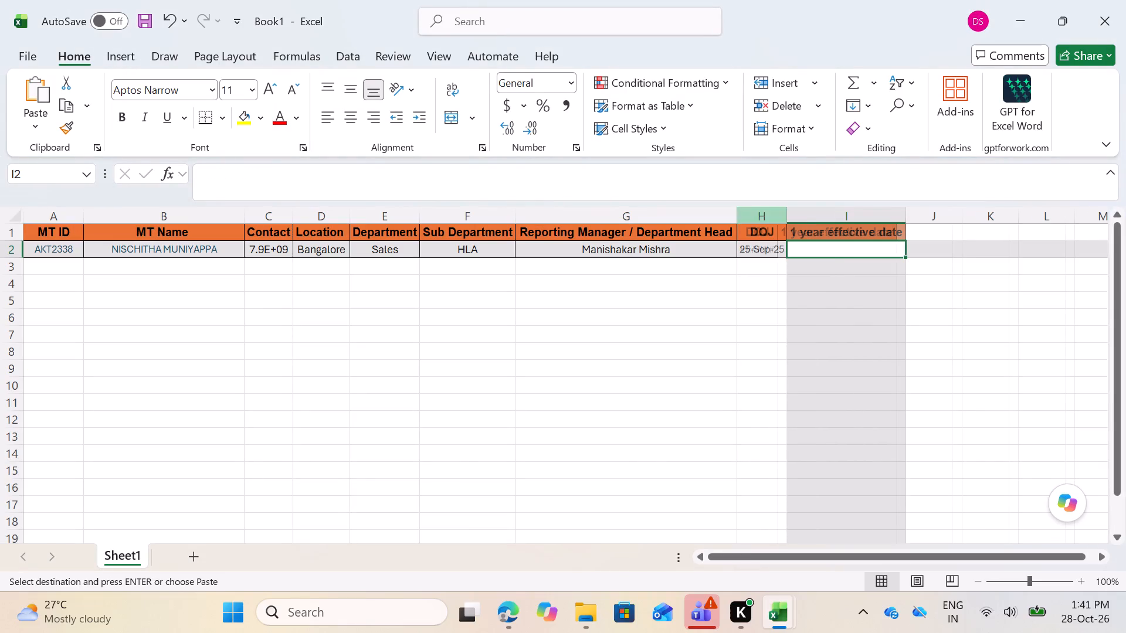
Copy the trainee's 1 year effective date, 01-Oct-26, from the rating workbook into I2 of the new table.
left_click(835, 247)
key("alt+Tab")
key("Tab")
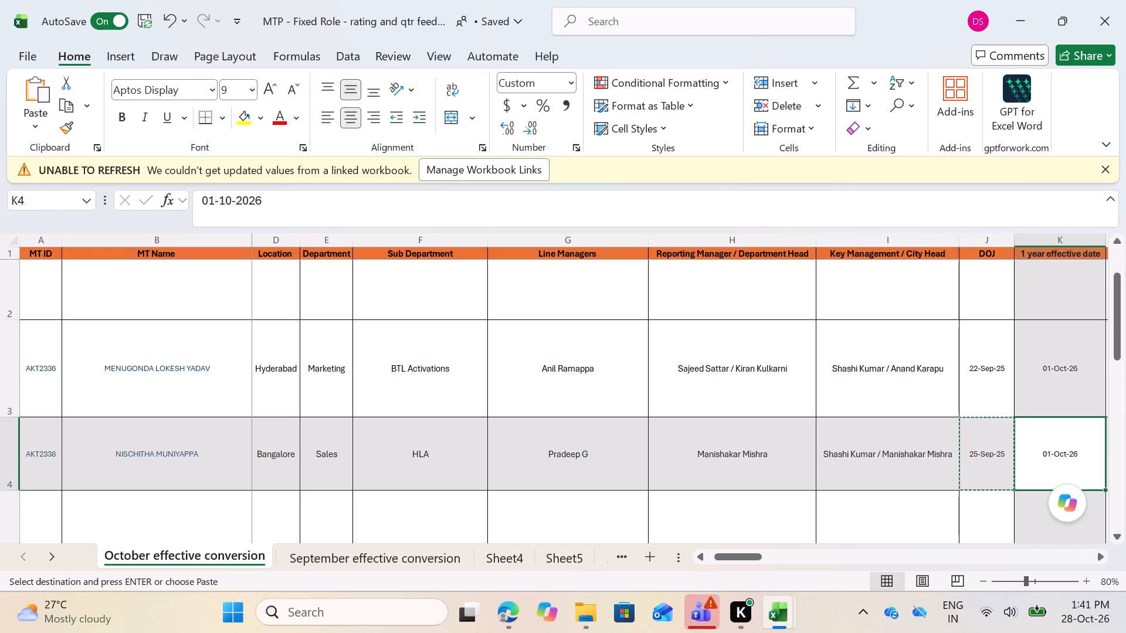
key("ctrl+c")
key("alt+Tab")
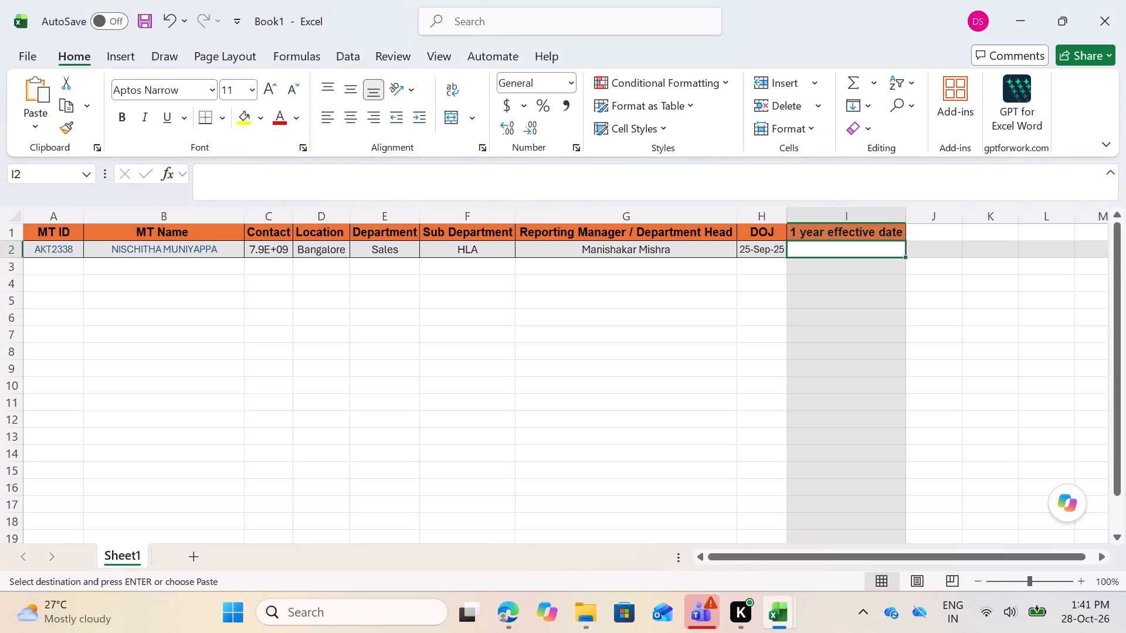
key("ctrl+v")
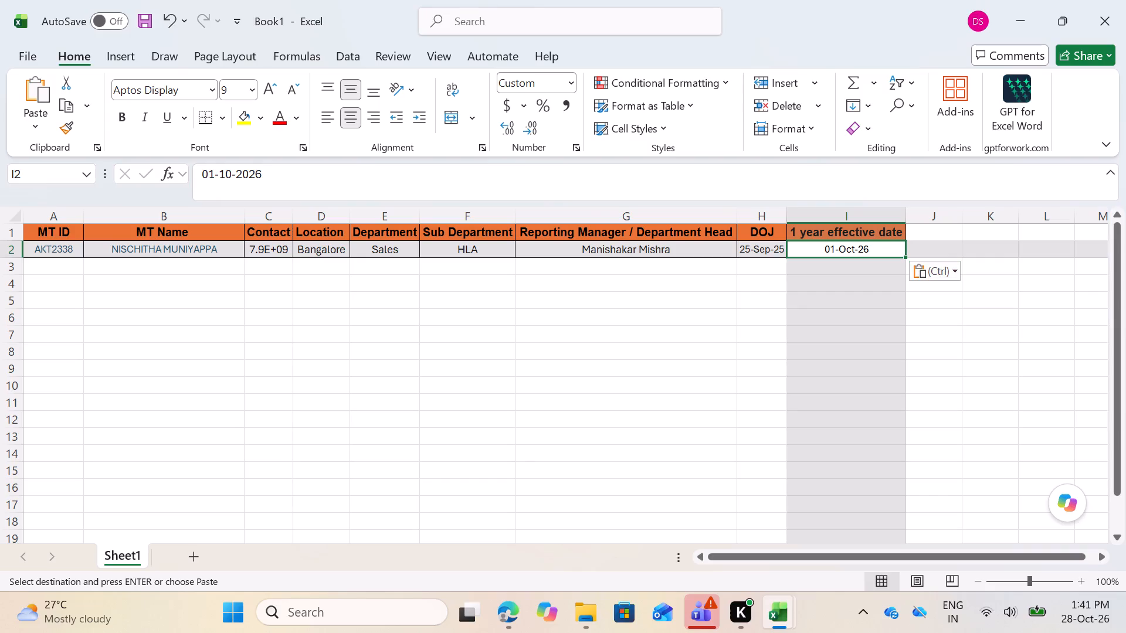
Select the entire Sheet1 holding the new trainee table.
left_click(145, 258)
left_click_drag(60, 229, 897, 246)
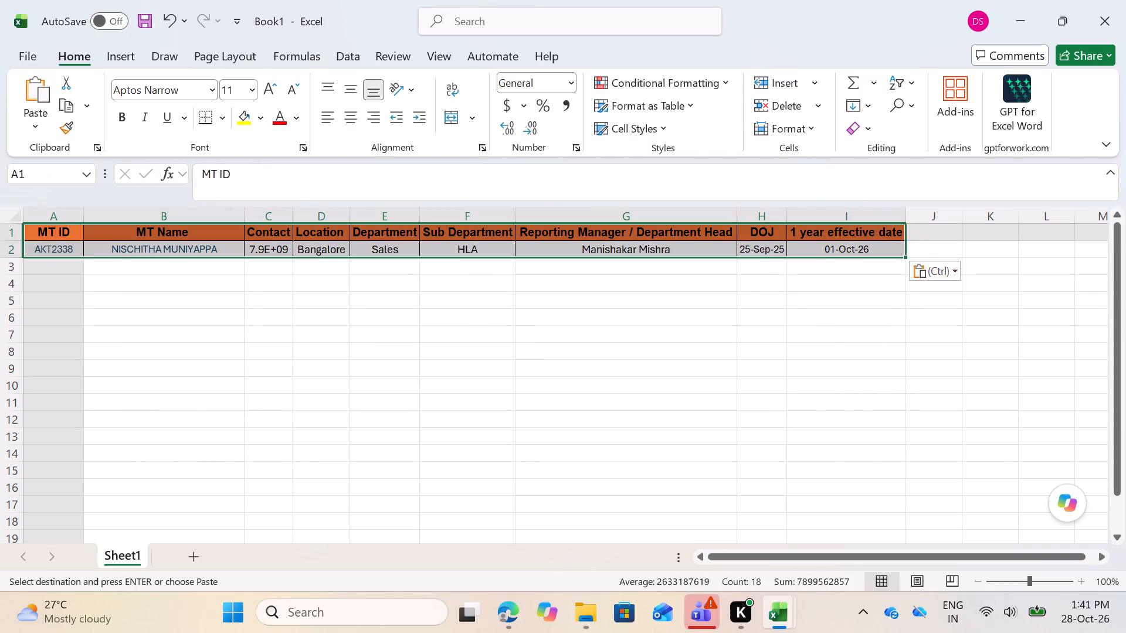
left_click(19, 219)
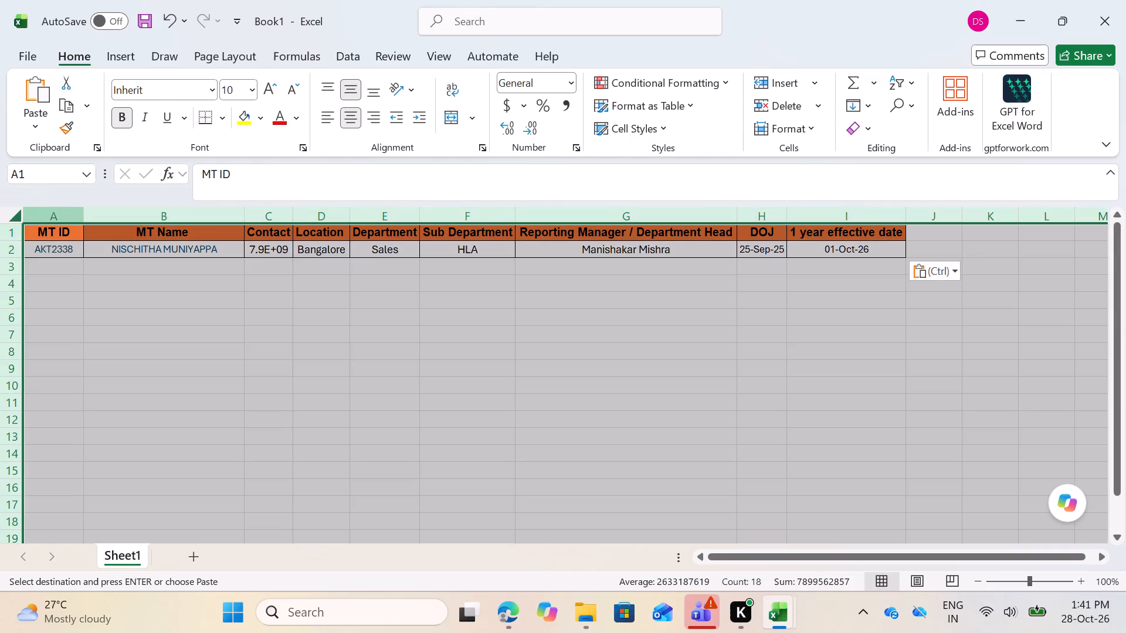
AutoFit all columns of the selected sheet to their contents and clear the whole-sheet selection.
double_click(80, 215)
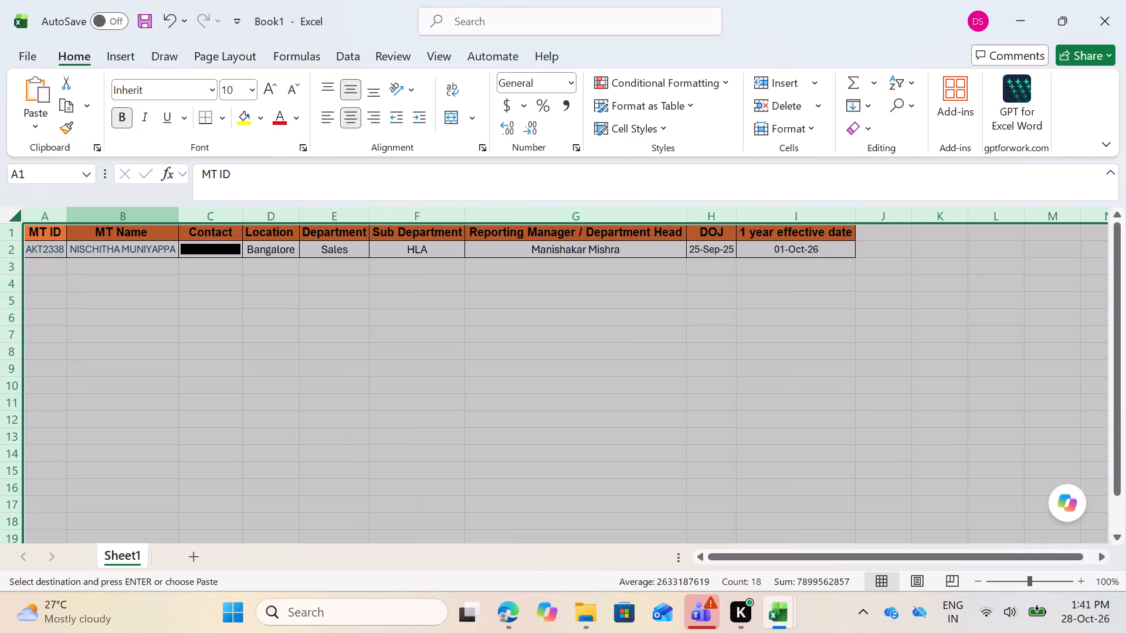
left_click(55, 274)
Widen the MT ID column slightly beyond its fitted width.
left_click_drag(66, 216, 81, 215)
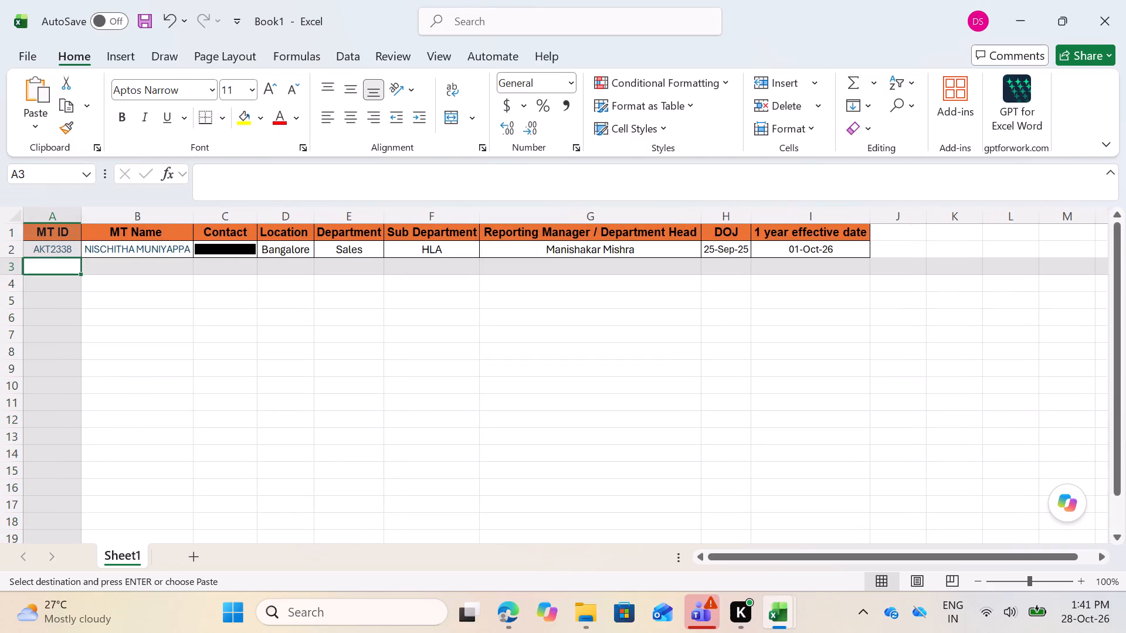
left_click(121, 279)
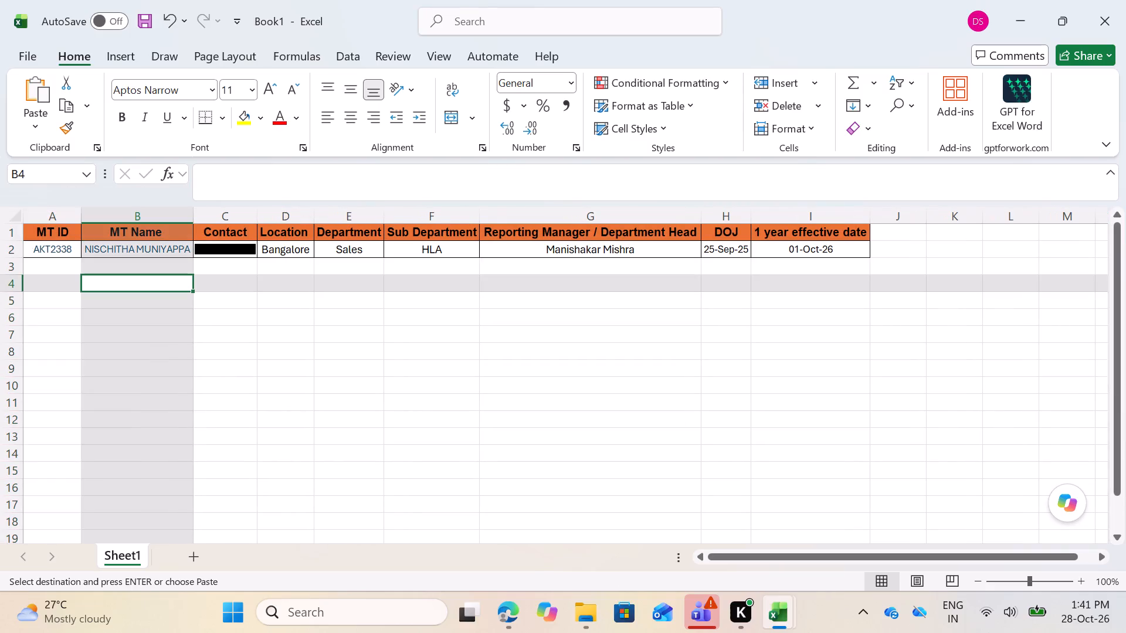
Select the MT ID header cell, A1, in the new trainee table.
left_click(49, 233)
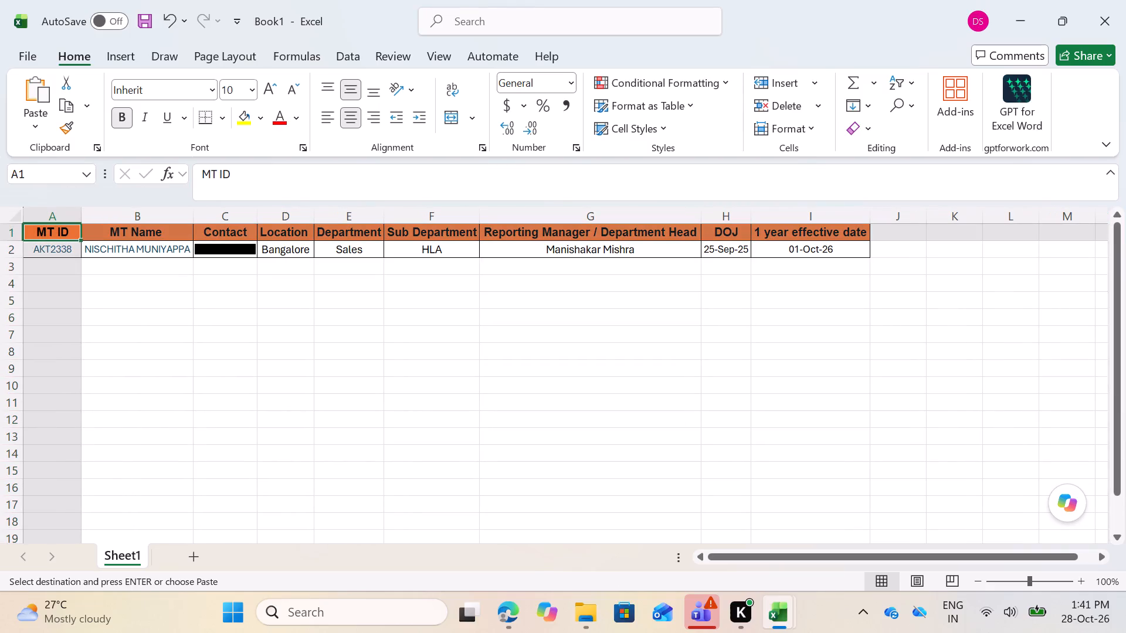
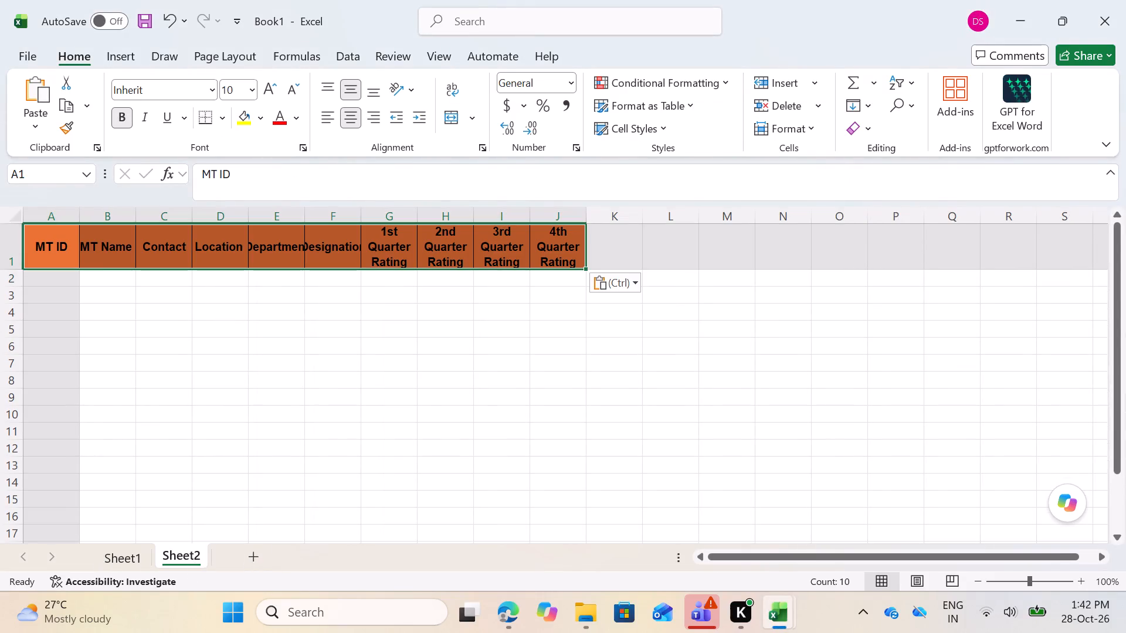
Widen the MT Name column in Sheet2 slightly so its header has more room.
left_click(108, 276)
left_click_drag(133, 217, 150, 213)
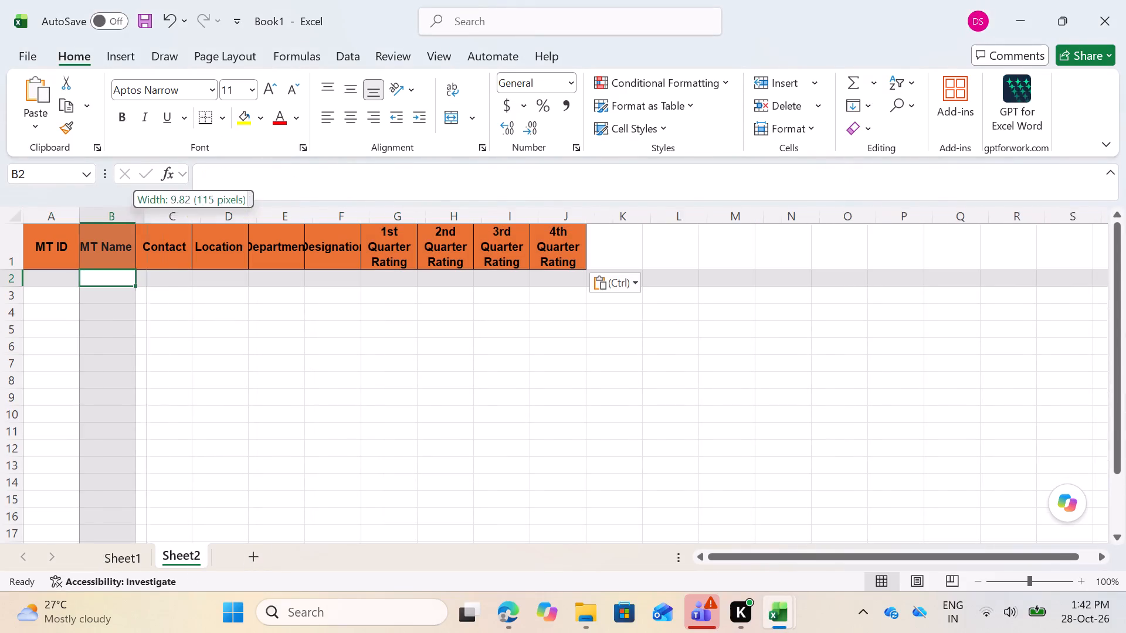
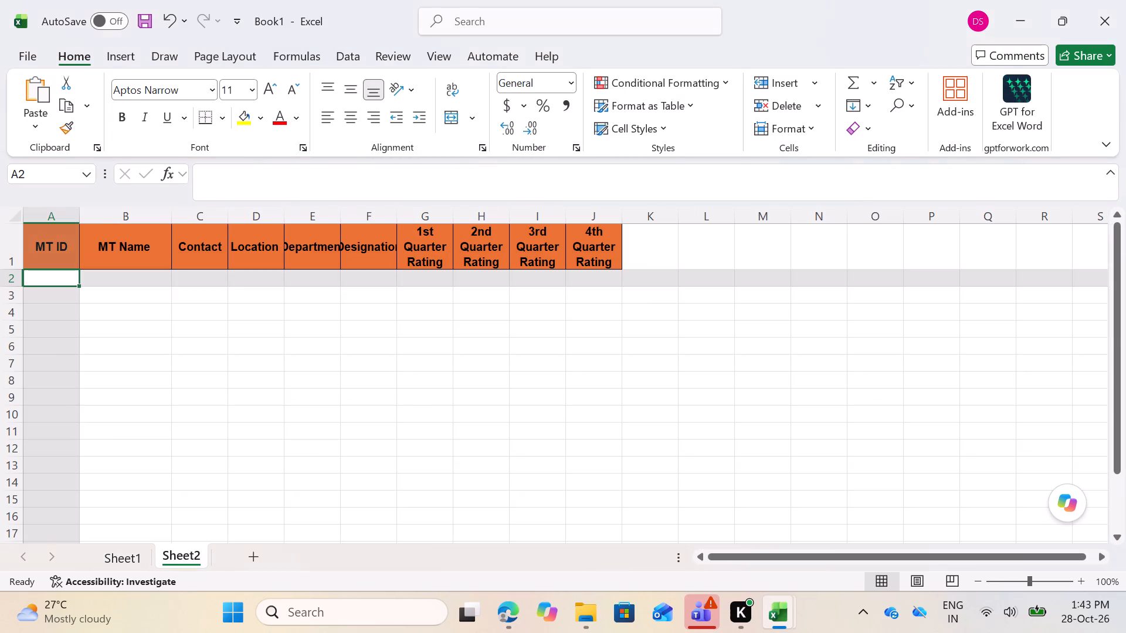
Copy the Bangalore Sales trainee's MT ID, name, contact, location and department from the rating workbook into A2:E2 of Book1's Sheet2.
key("alt+Tab")
left_click_drag(39, 455, 111, 461)
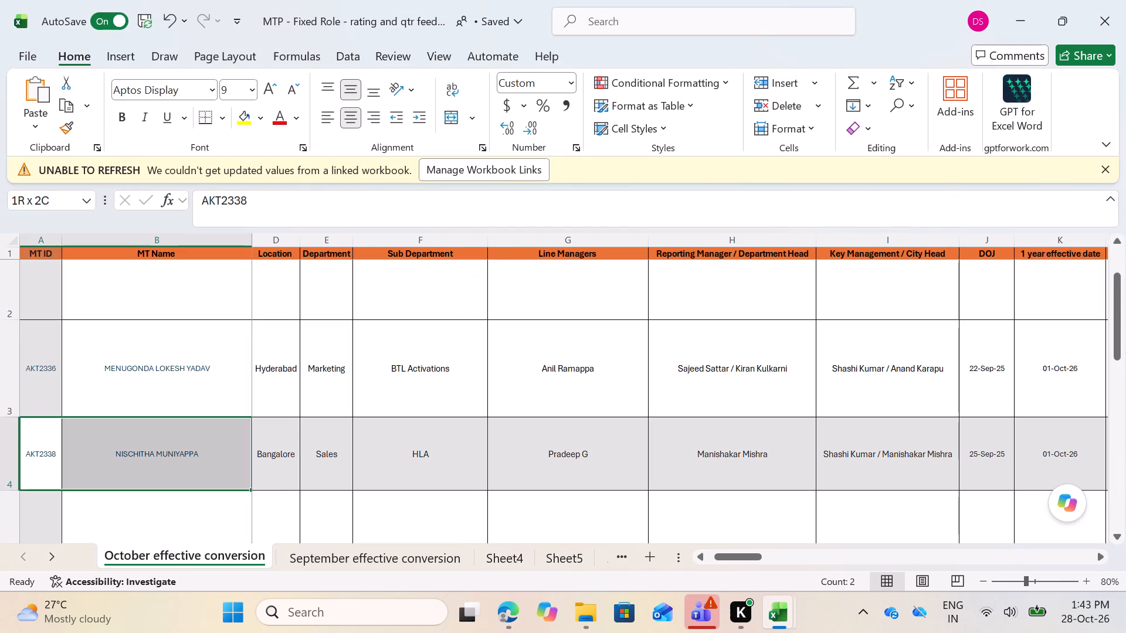
left_click_drag(111, 461, 127, 460)
key("alt+Tab")
key("alt+Tab")
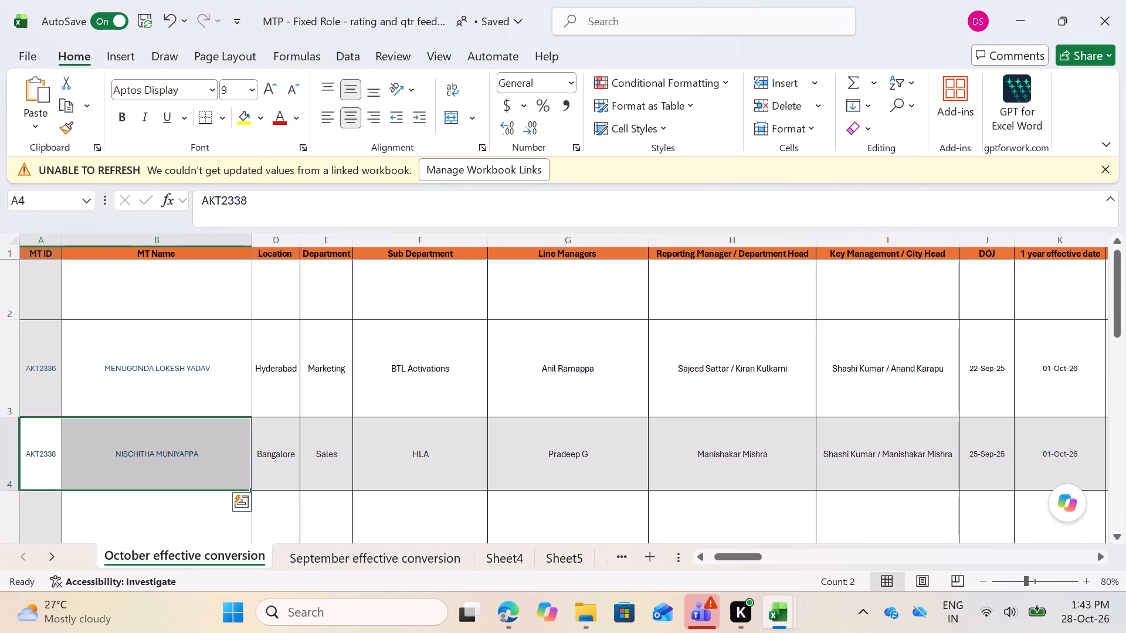
key("Right")
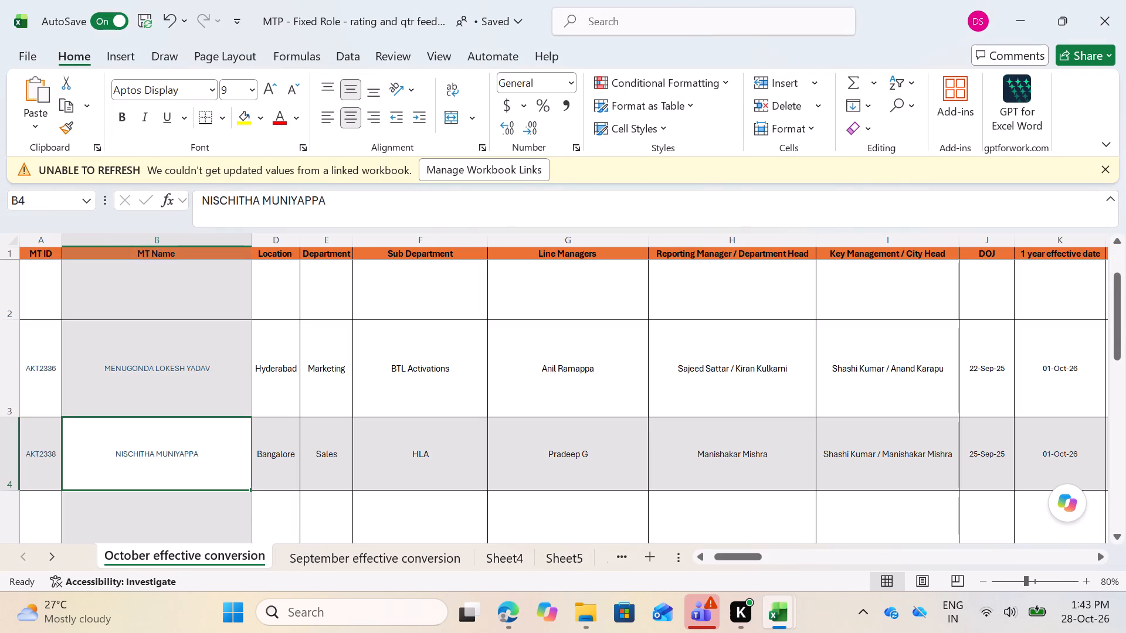
key("Left")
key("shift+Right")
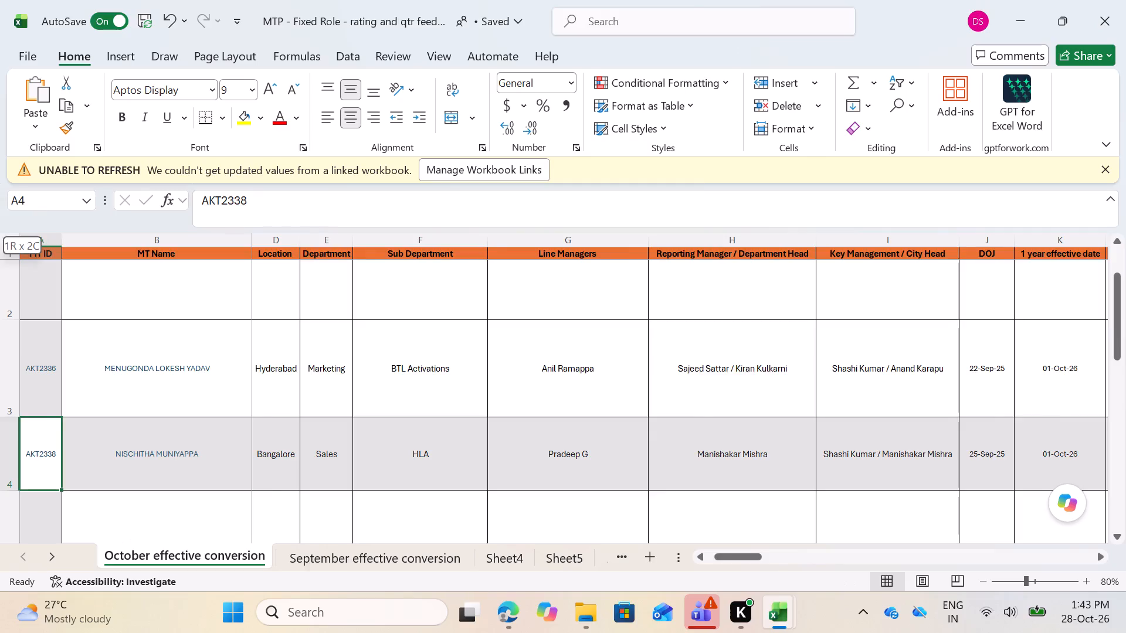
key("shift+Right")
key("shift+Right")
key("shift+Right")
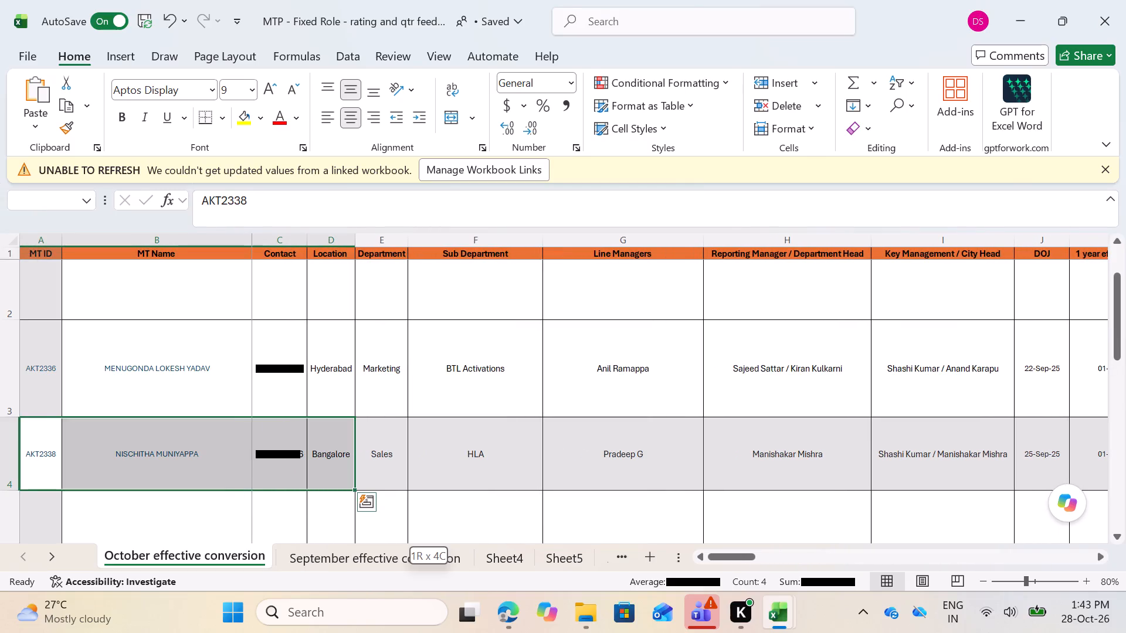
key("alt+Tab")
key("alt+Tab")
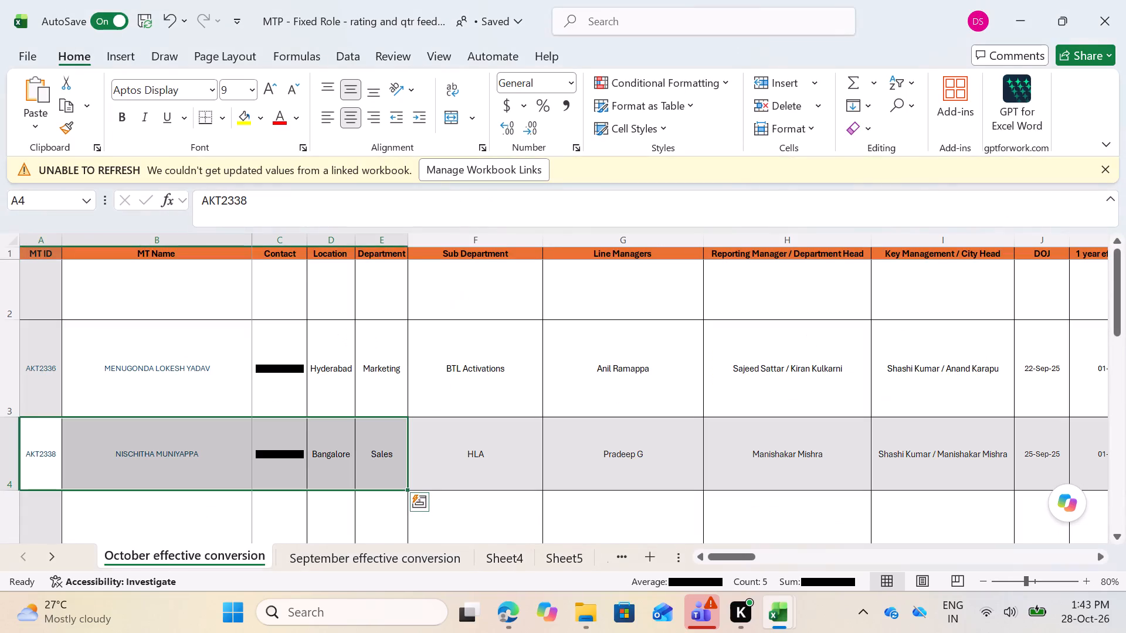
key("alt+Tab")
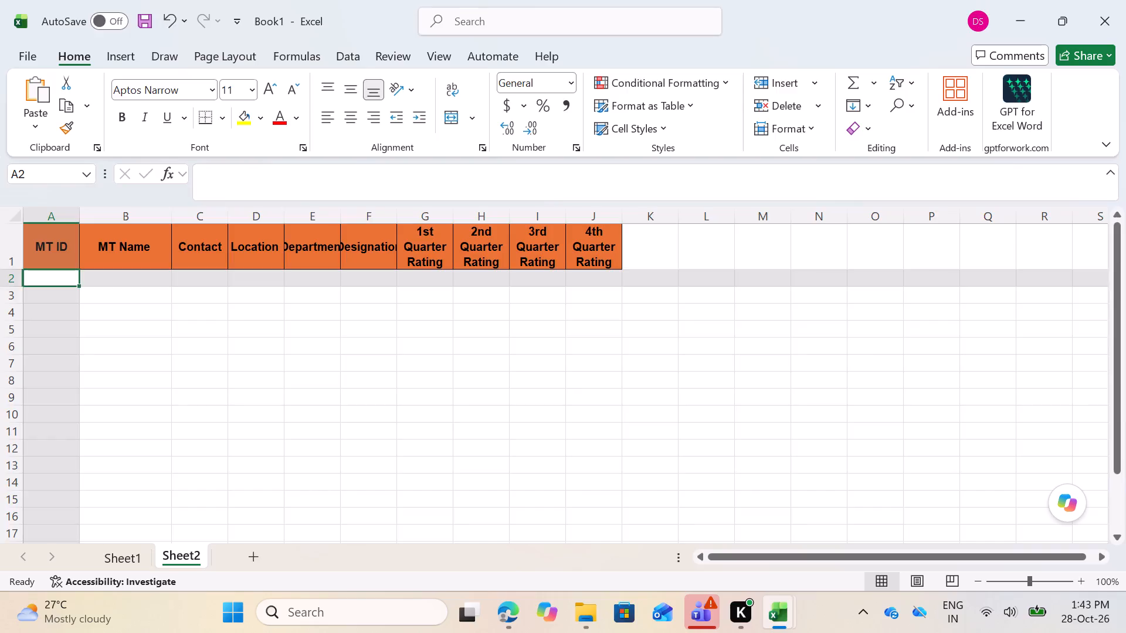
key("alt+Tab")
key("ctrl+c")
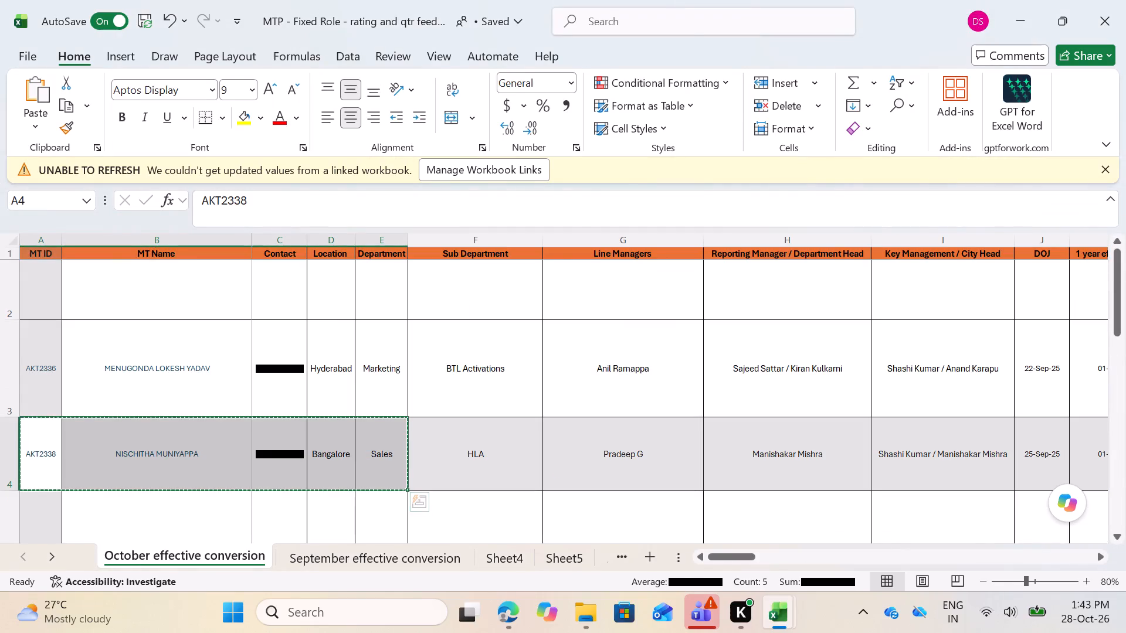
key("alt+Tab")
key("ctrl+v")
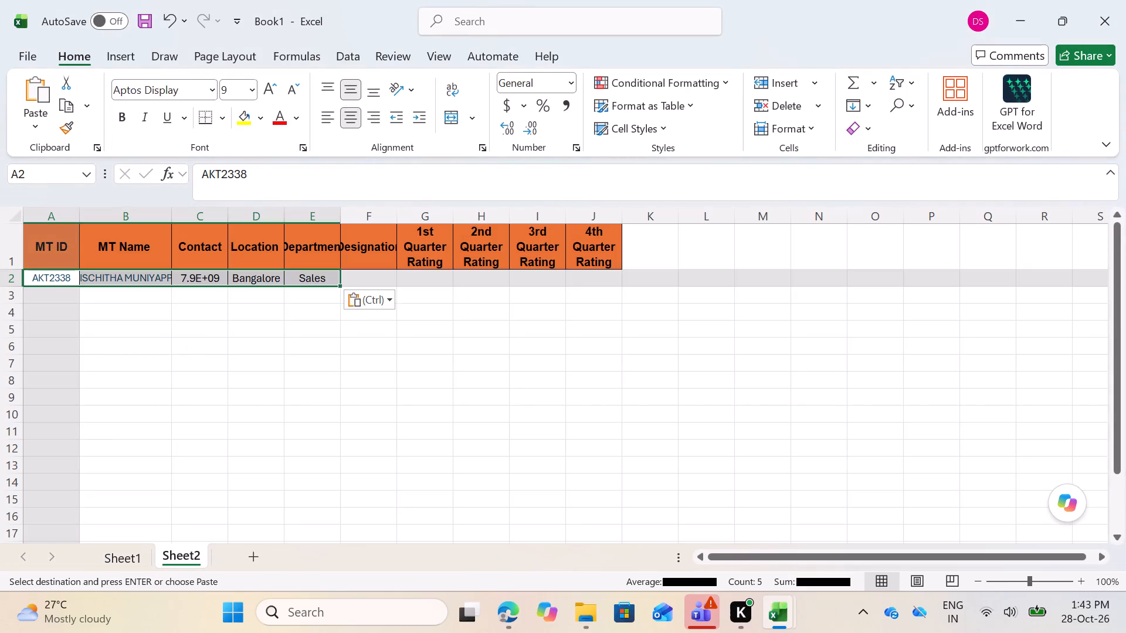
Enter Management Trainee as the trainee's designation in F2 of Sheet2.
left_click(373, 276)
type("Management Trainee")
key("Tab")
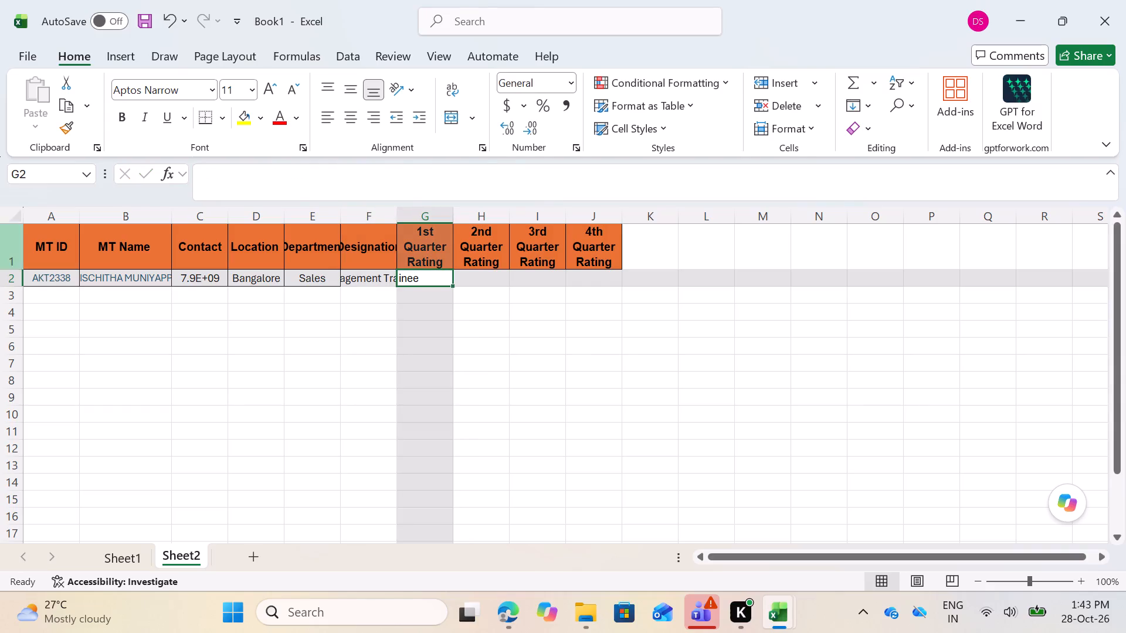
AutoFit all columns of Sheet2 to their contents.
left_click(7, 212)
double_click(77, 215)
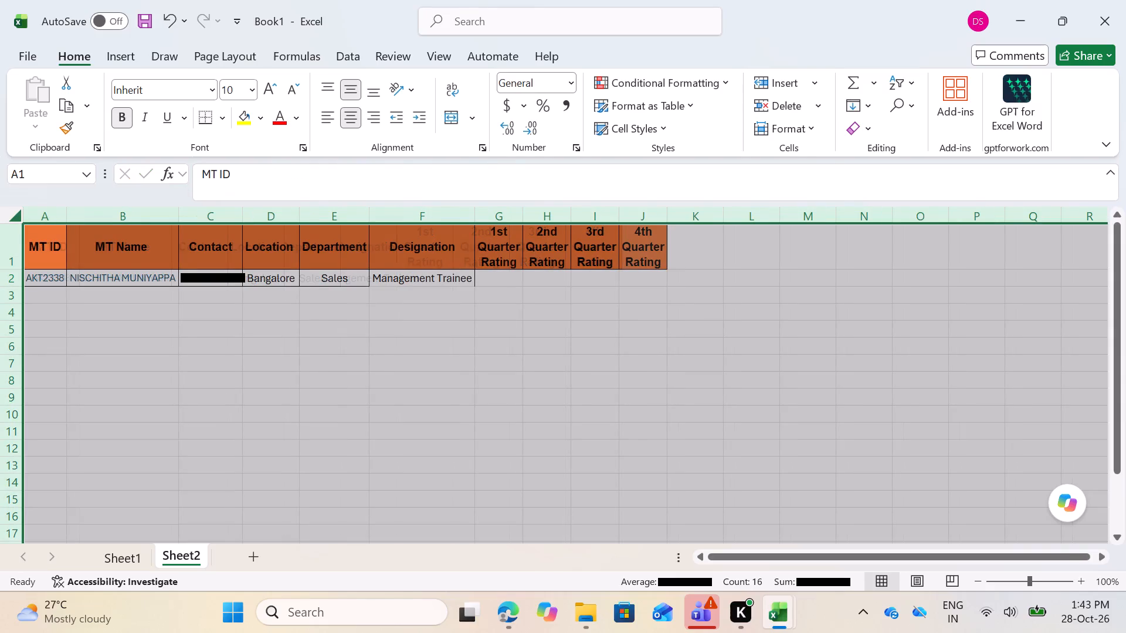
left_click(453, 298)
left_click(507, 277)
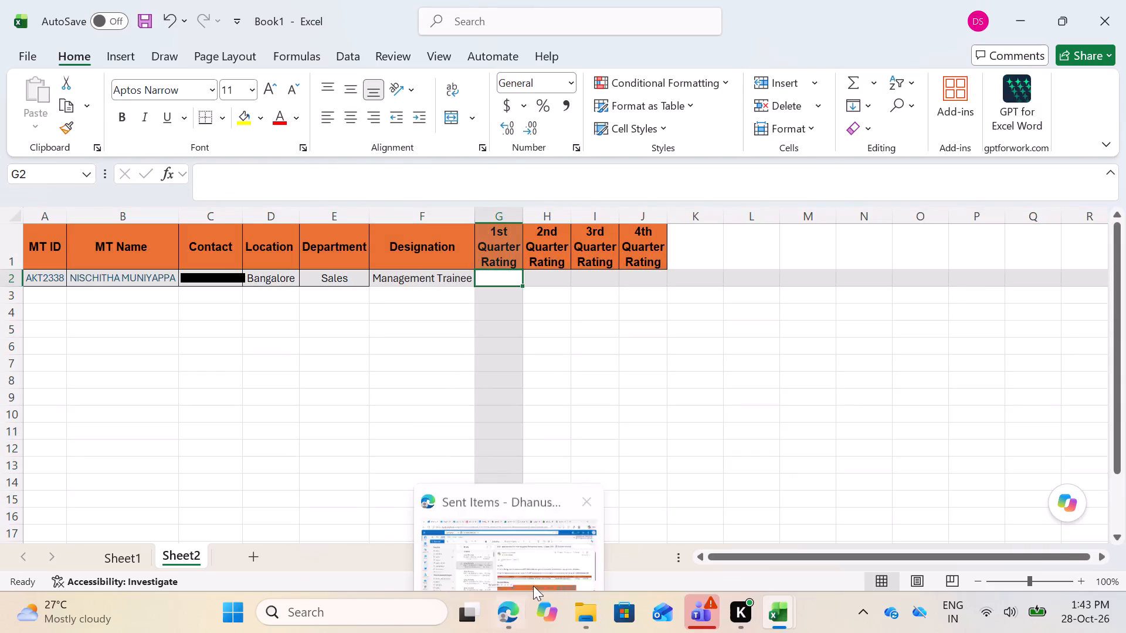
Set the Bangalore trainee's 4th Quarter Rating in V4 of the MTP rating workbook to A.
left_click(774, 608)
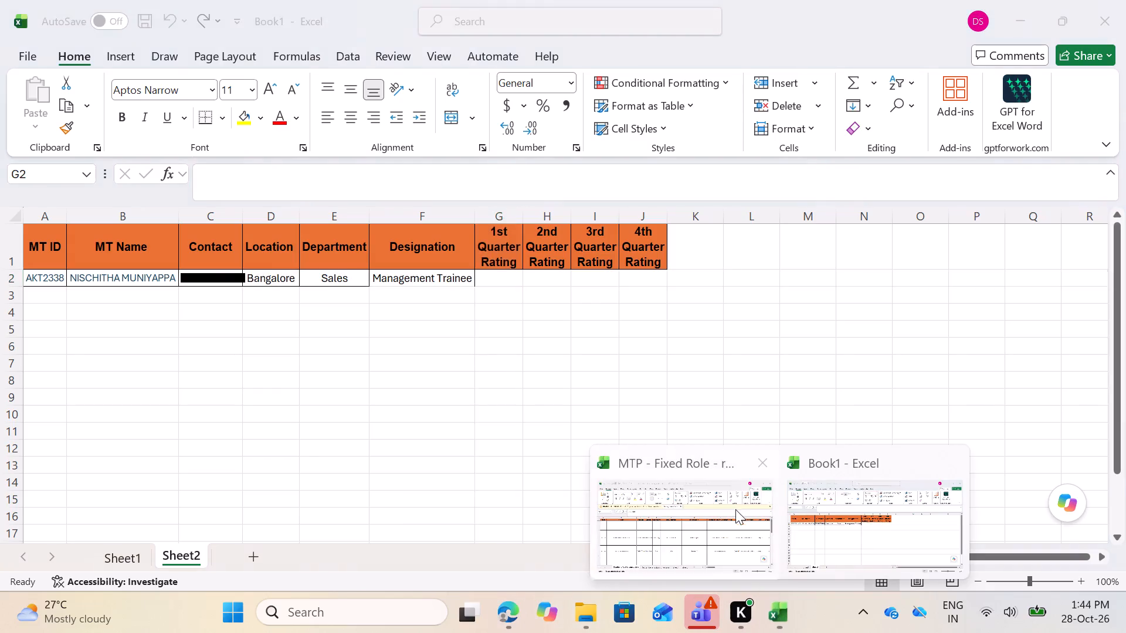
left_click(734, 503)
scroll(809, 467, "left", 7)
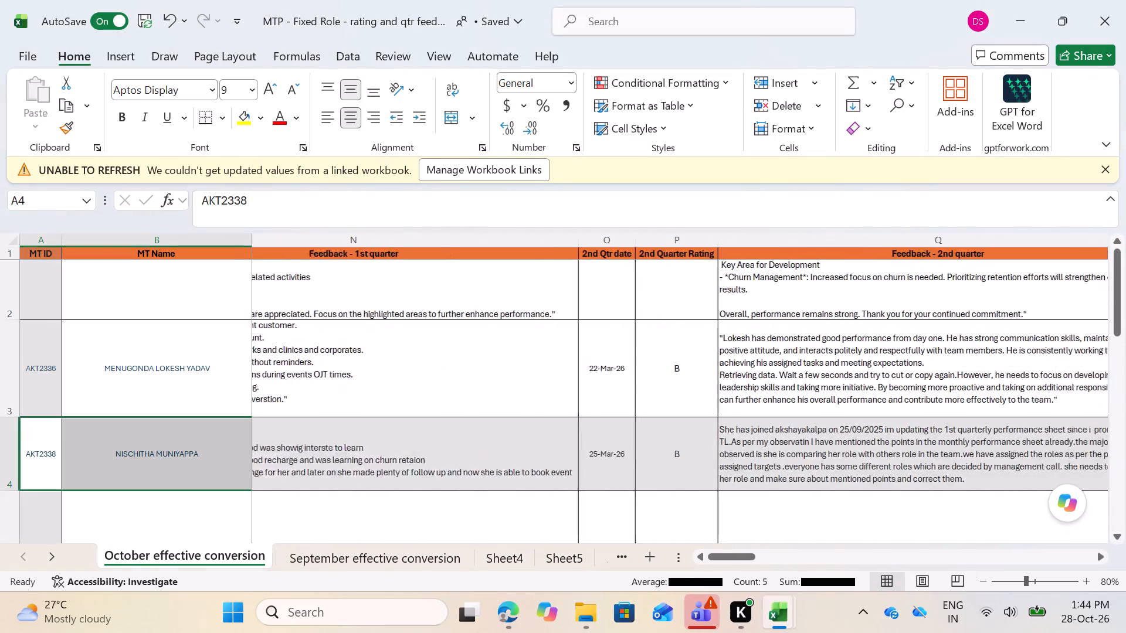
scroll(809, 467, "left", 2)
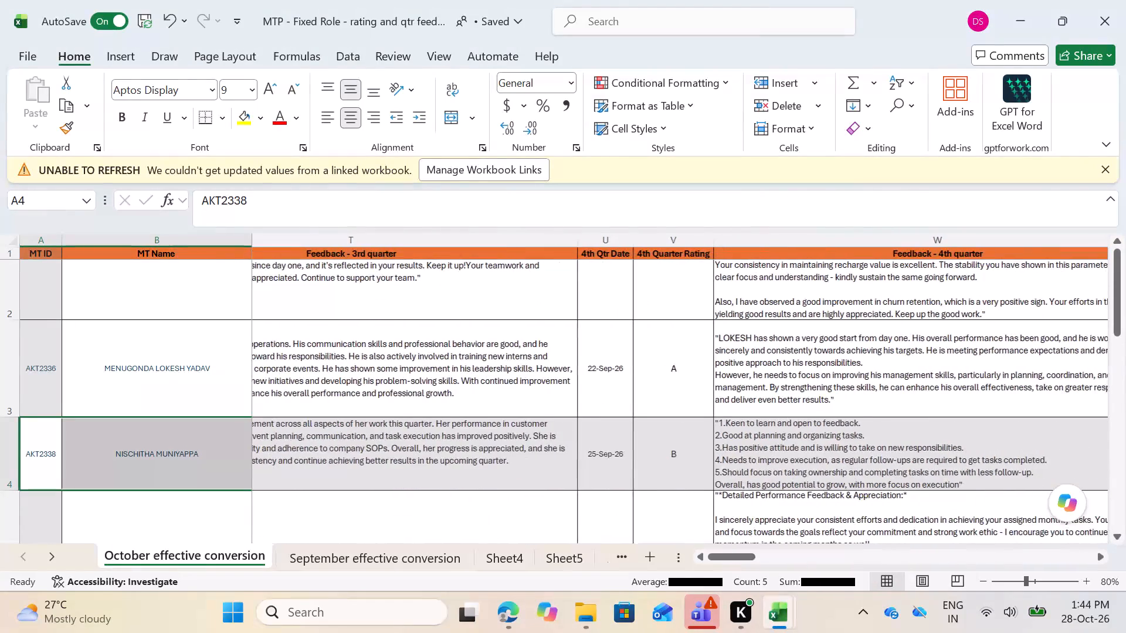
left_click(684, 455)
key("shift+a")
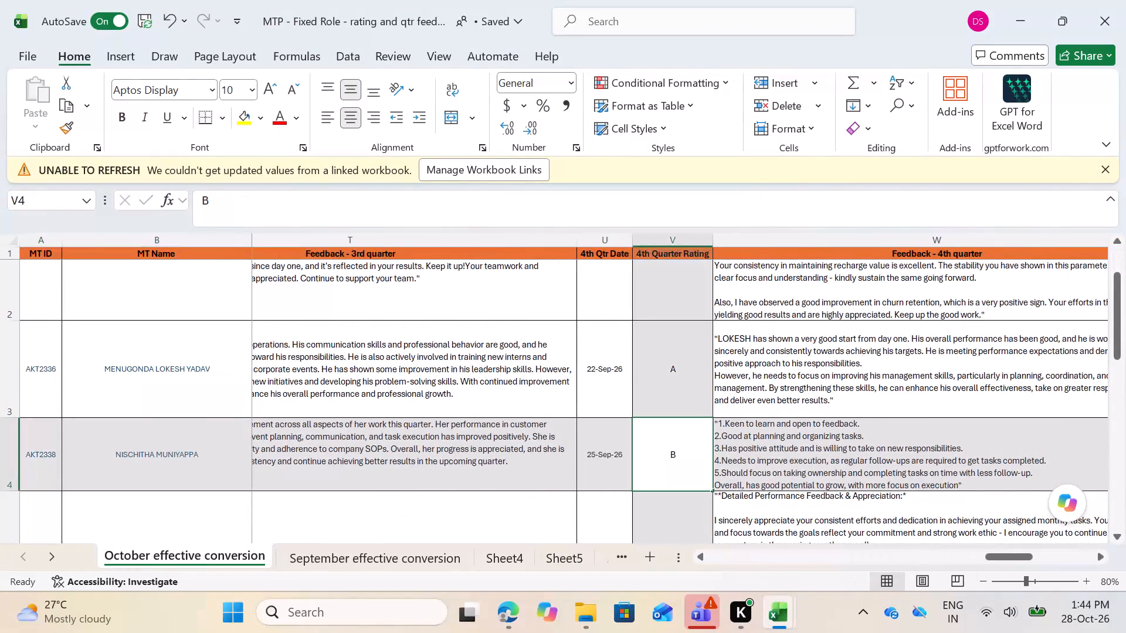
key("Tab")
key("shift+Tab")
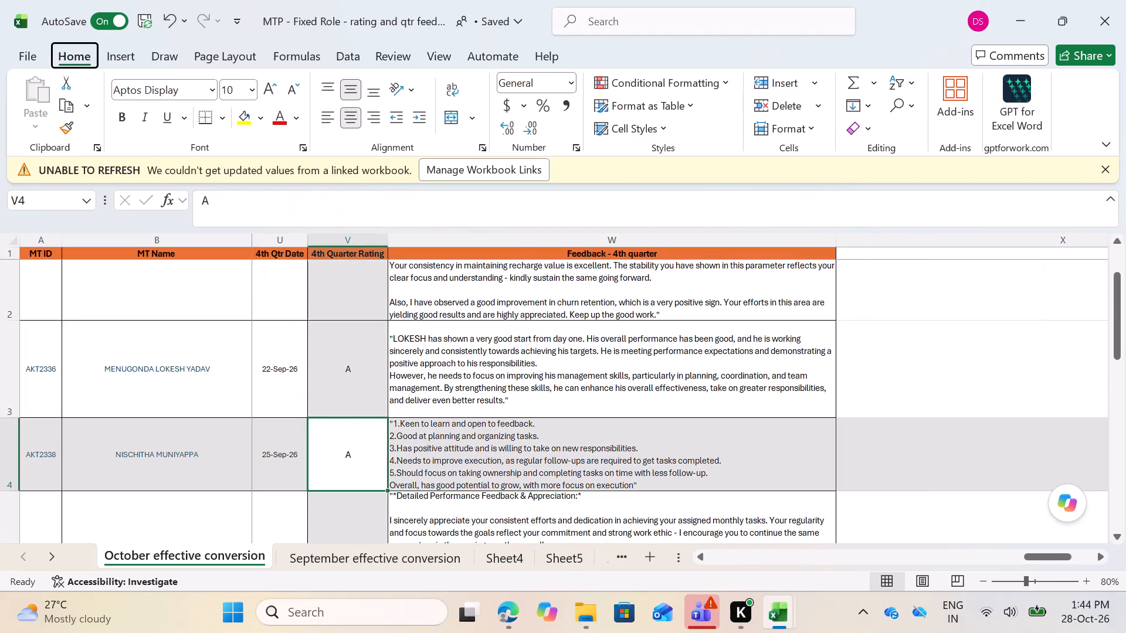
Fill the trainee's quarterly ratings from the rating workbook into G2:J2 of Sheet2: C, B, A and A.
scroll(514, 455, "right", 11)
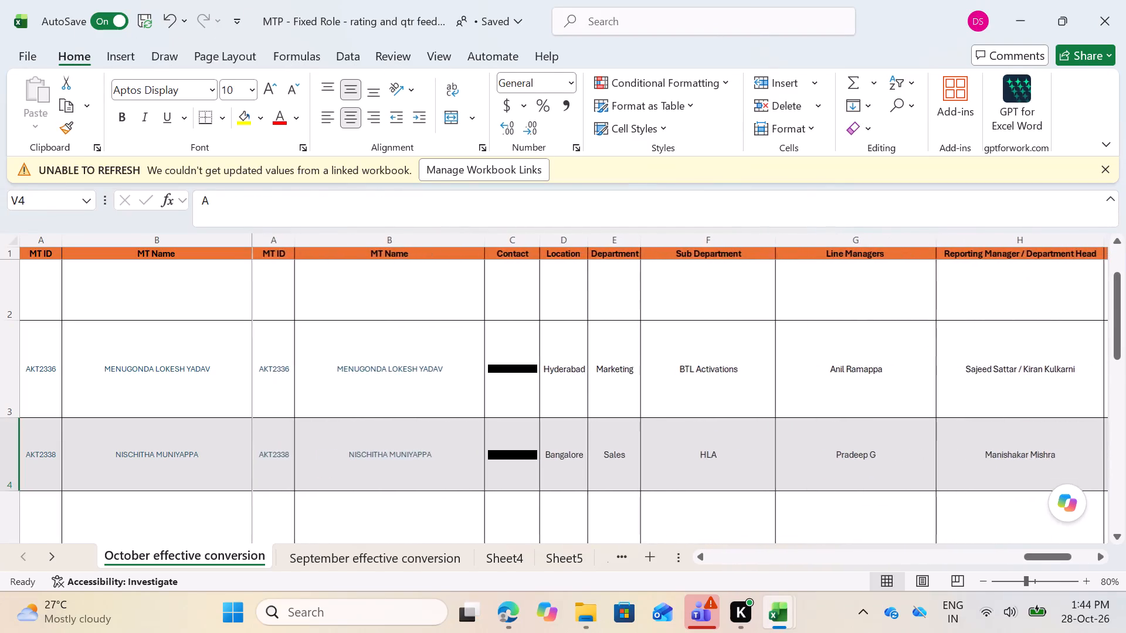
scroll(514, 455, "left", 4)
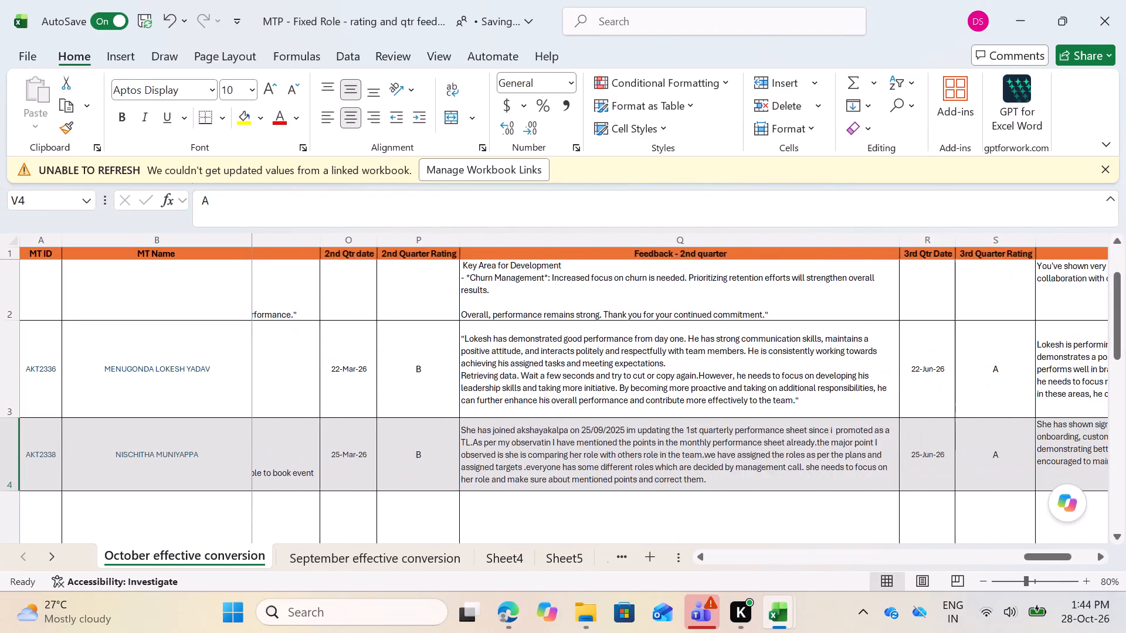
scroll(514, 455, "left", 1)
scroll(514, 455, "right", 5)
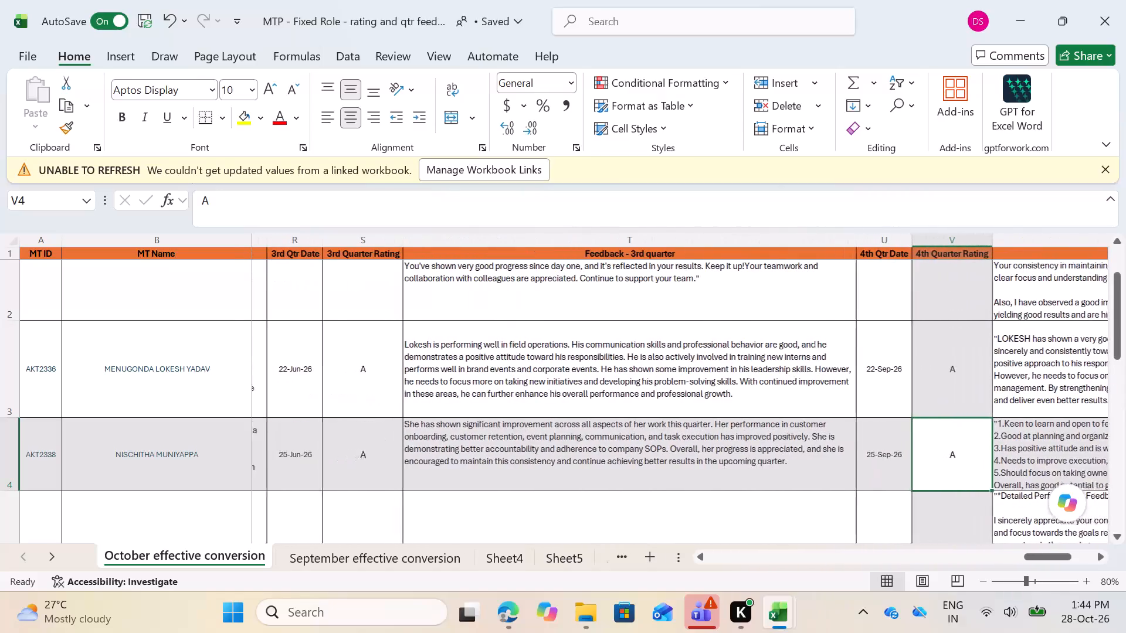
scroll(514, 455, "right", 1)
key("alt+Tab")
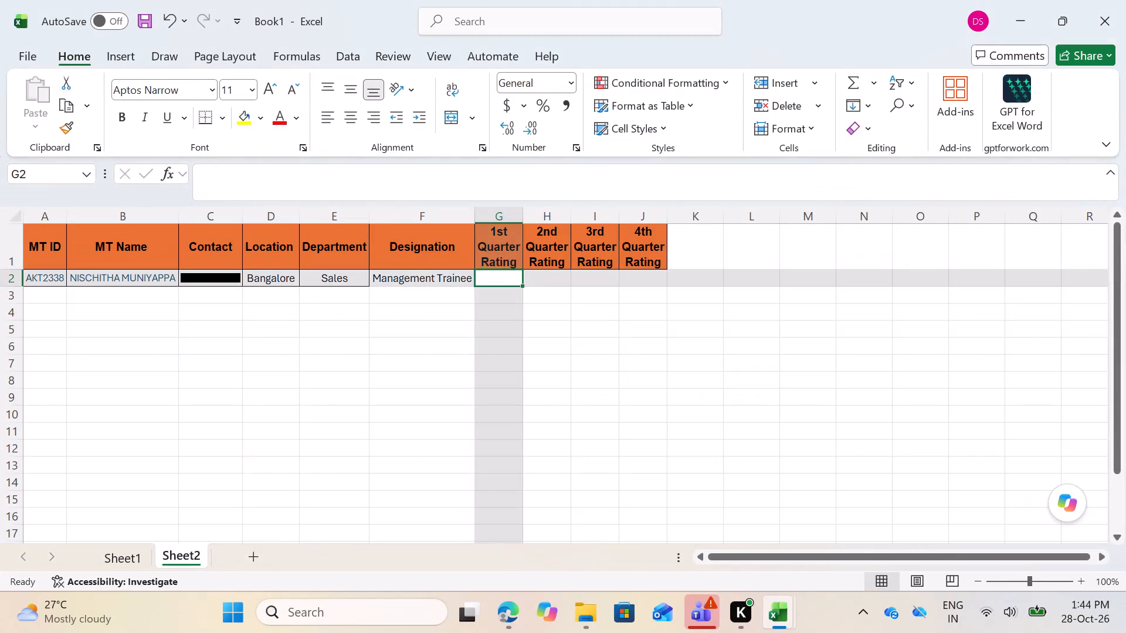
key("shift+c")
key("Tab")
key("shift+b")
key("Tab")
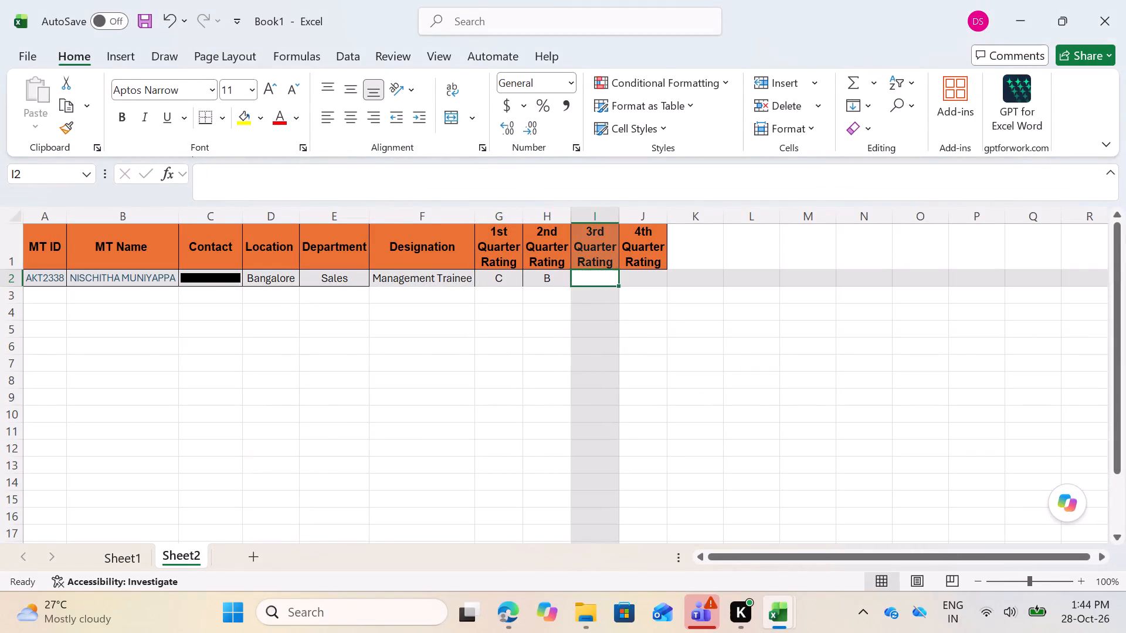
key("shift+a")
key("Tab")
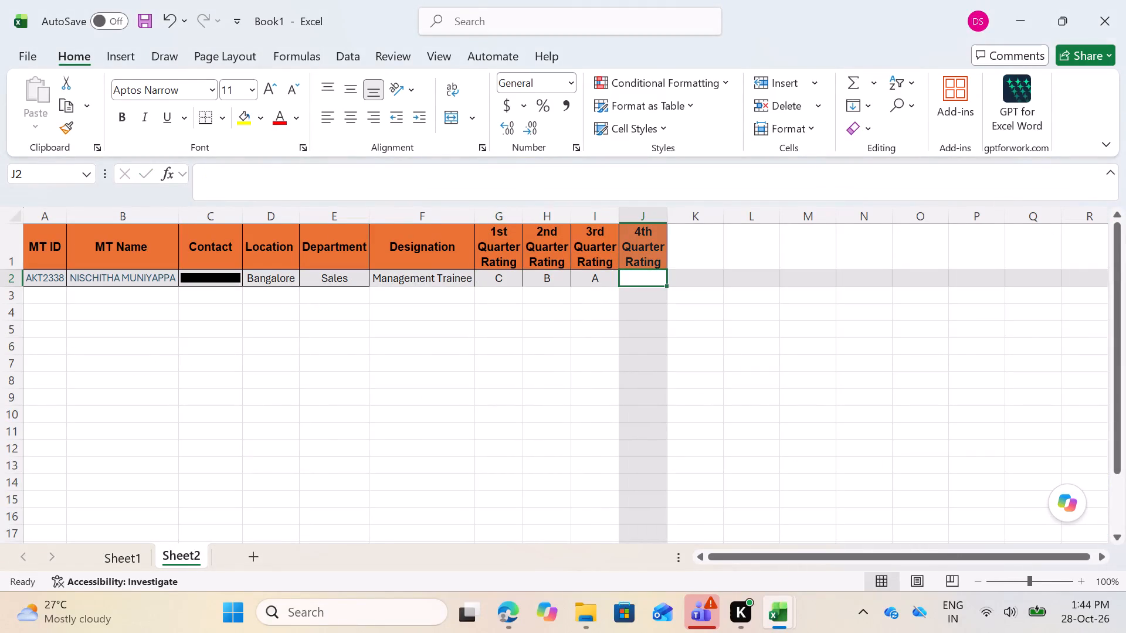
key("shift+a")
key("Tab")
key("shift+Tab")
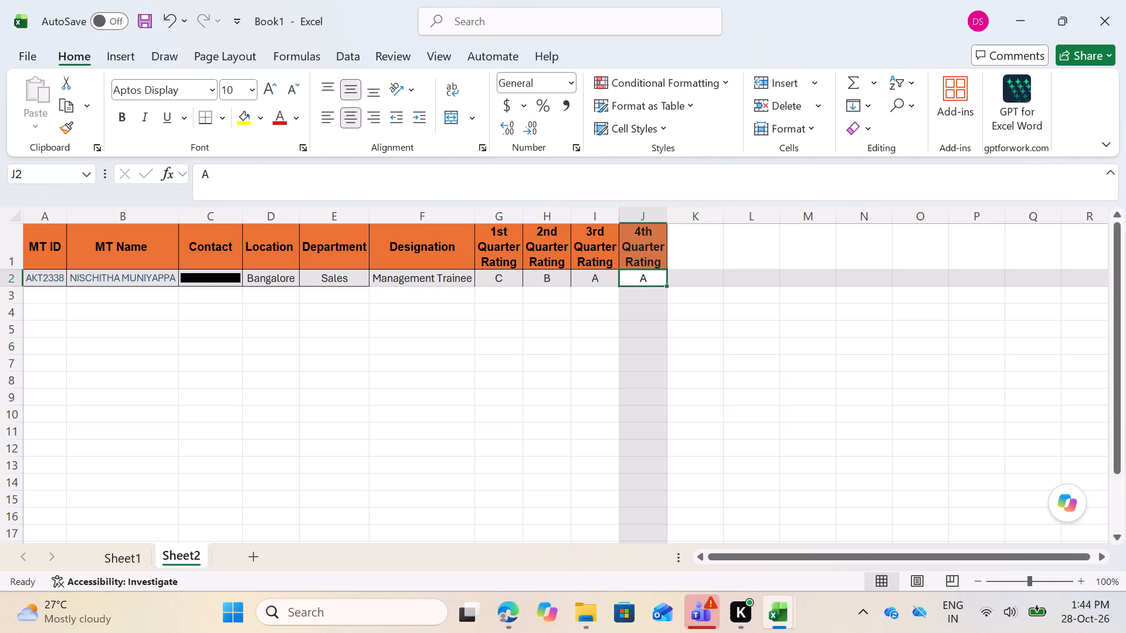
Apply all borders to the whole ratings table, A1:J2, in Sheet2.
key("ctrl+a")
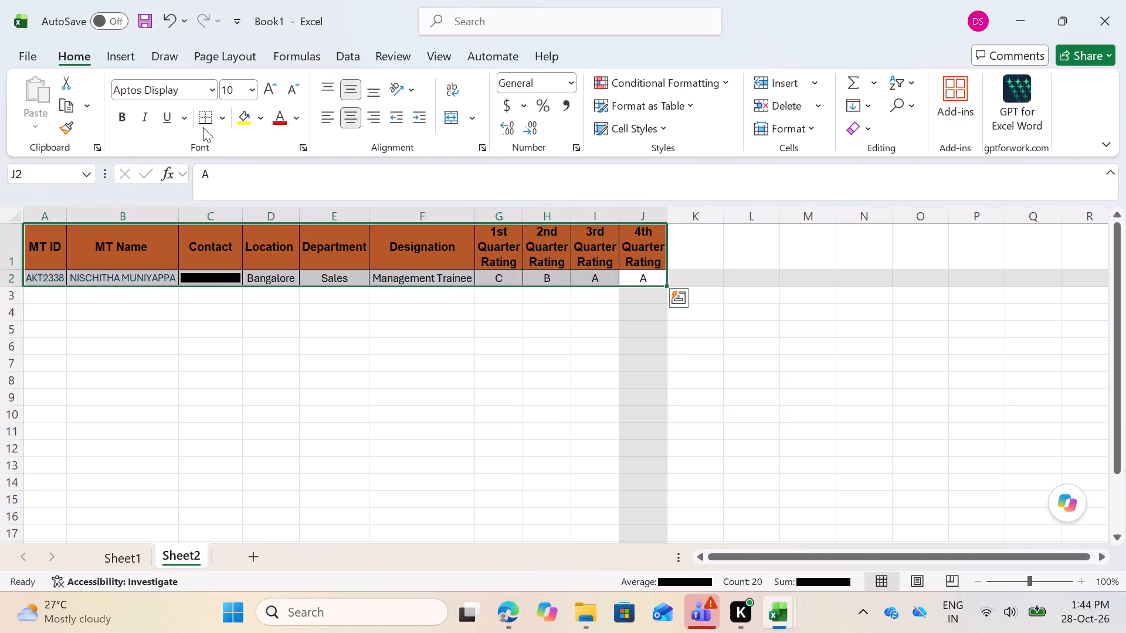
left_click(226, 122)
left_click(213, 290)
Set the font of the whole ratings table to Aptos Display.
left_click(216, 89)
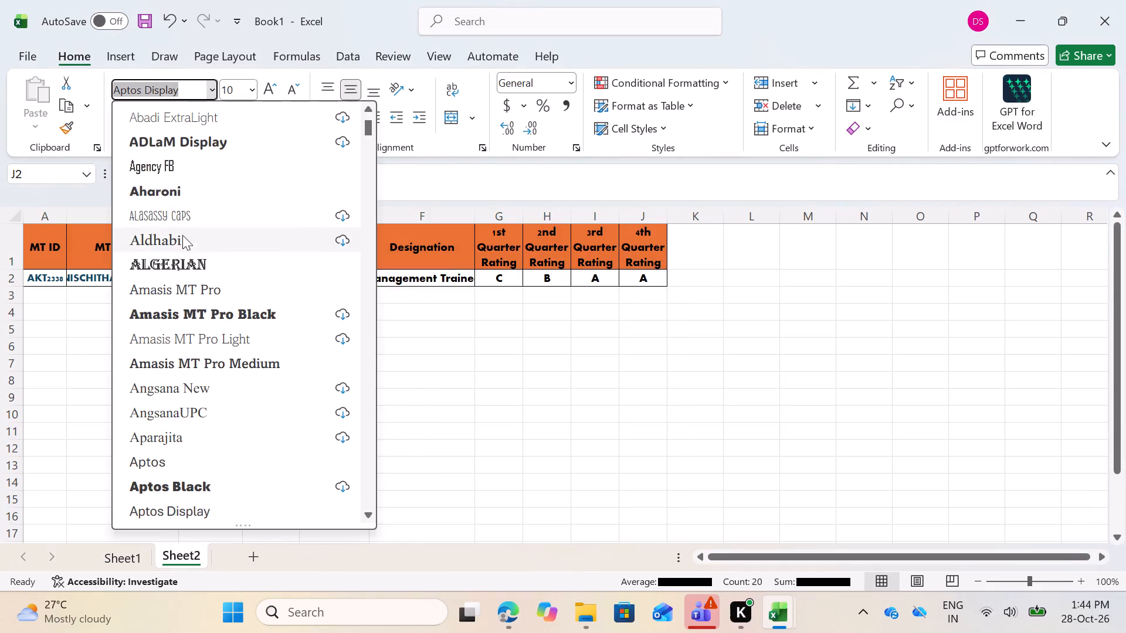
scroll(181, 159, "up", 10)
left_click(233, 139)
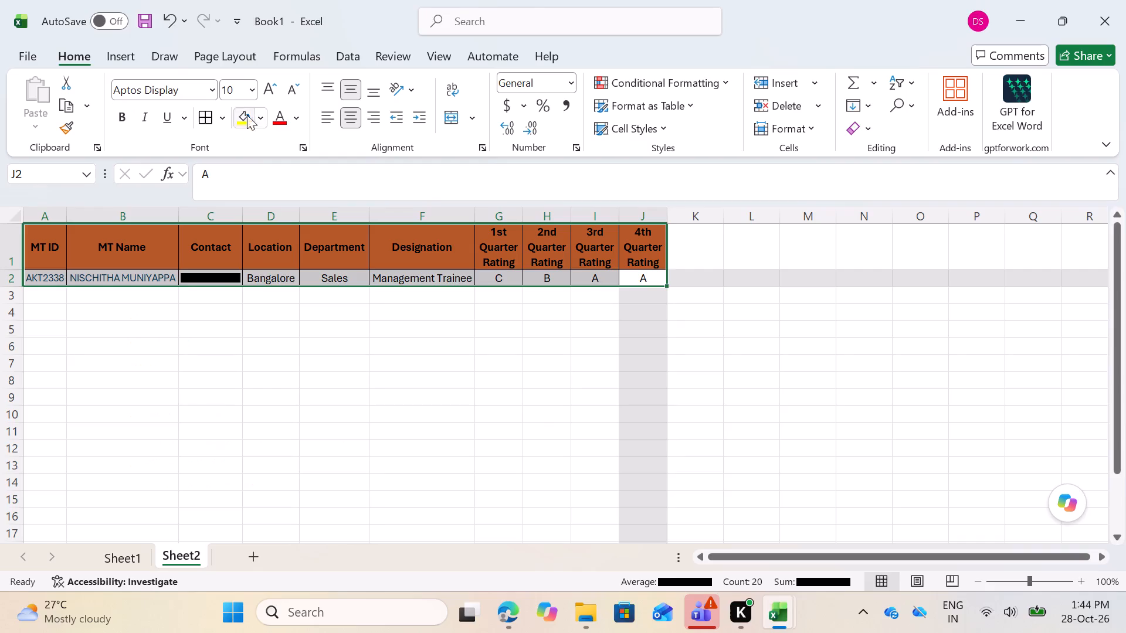
Set the font size of the whole ratings table in Sheet2 to 9 and copy the table.
left_click(250, 89)
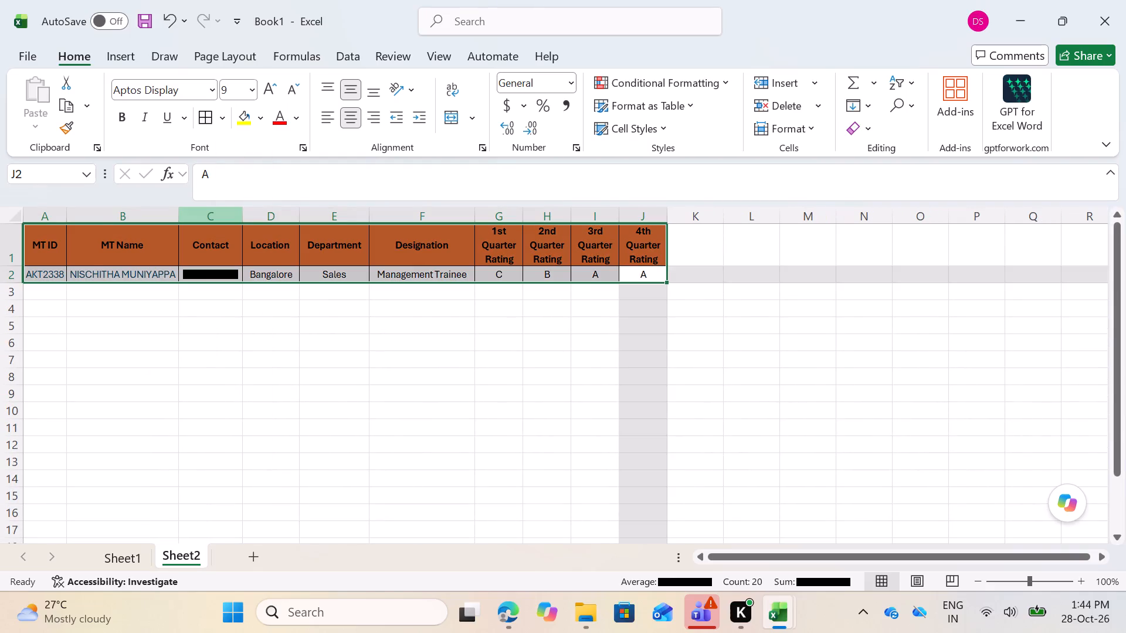
key("ctrl+c")
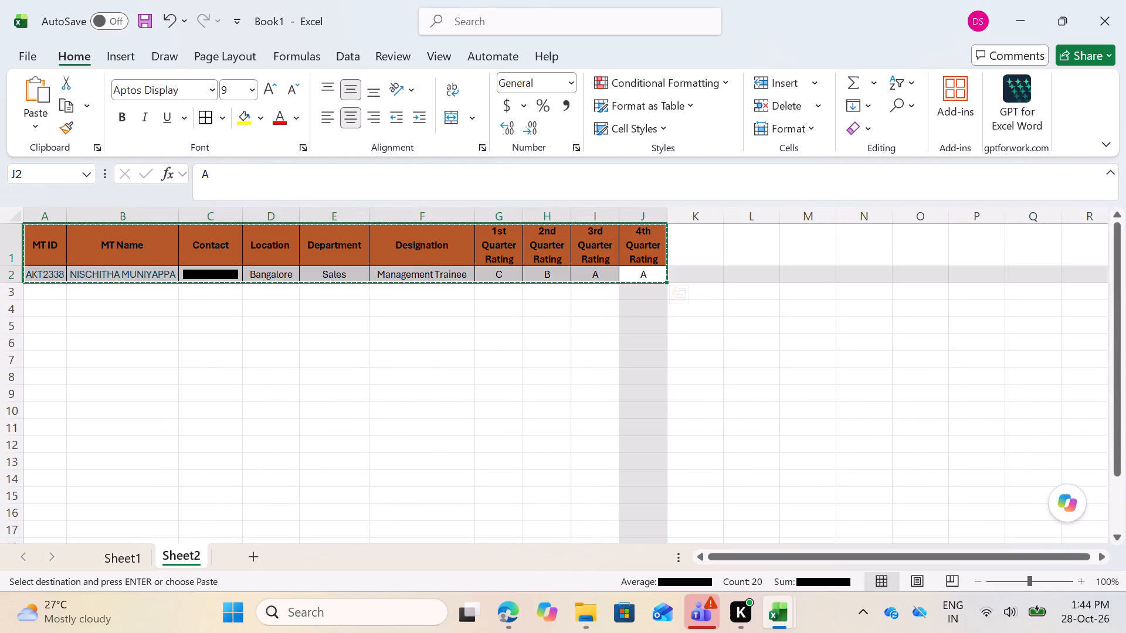
Make the trainee's four quarterly ratings in G2:J2 of Sheet2 bold.
left_click(520, 314)
left_click_drag(498, 273, 636, 273)
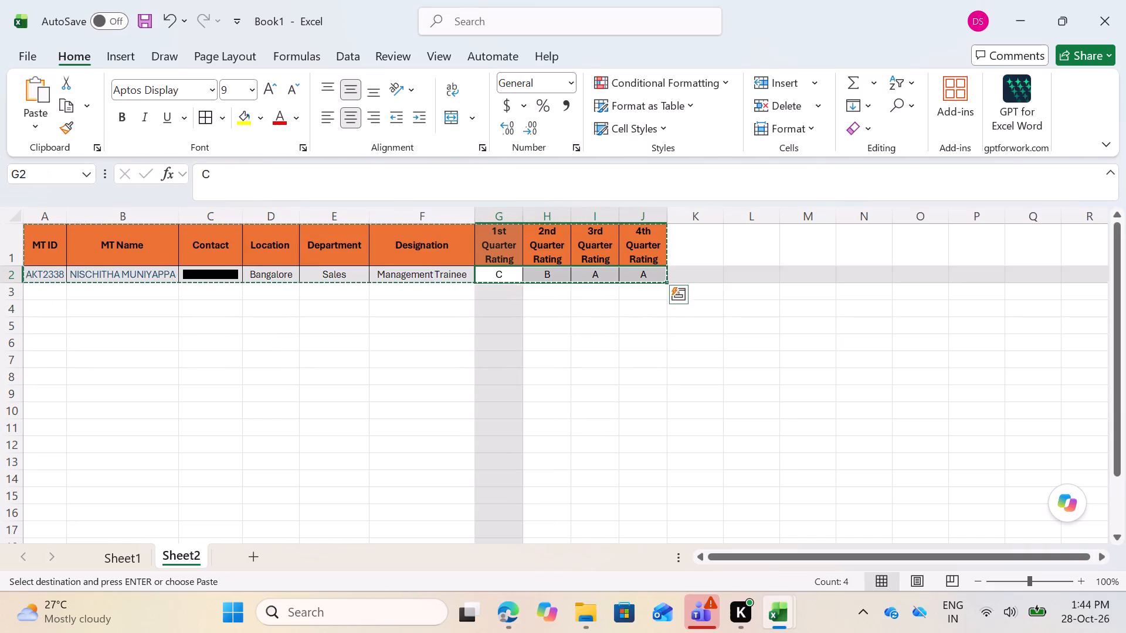
left_click(121, 122)
left_click(104, 311)
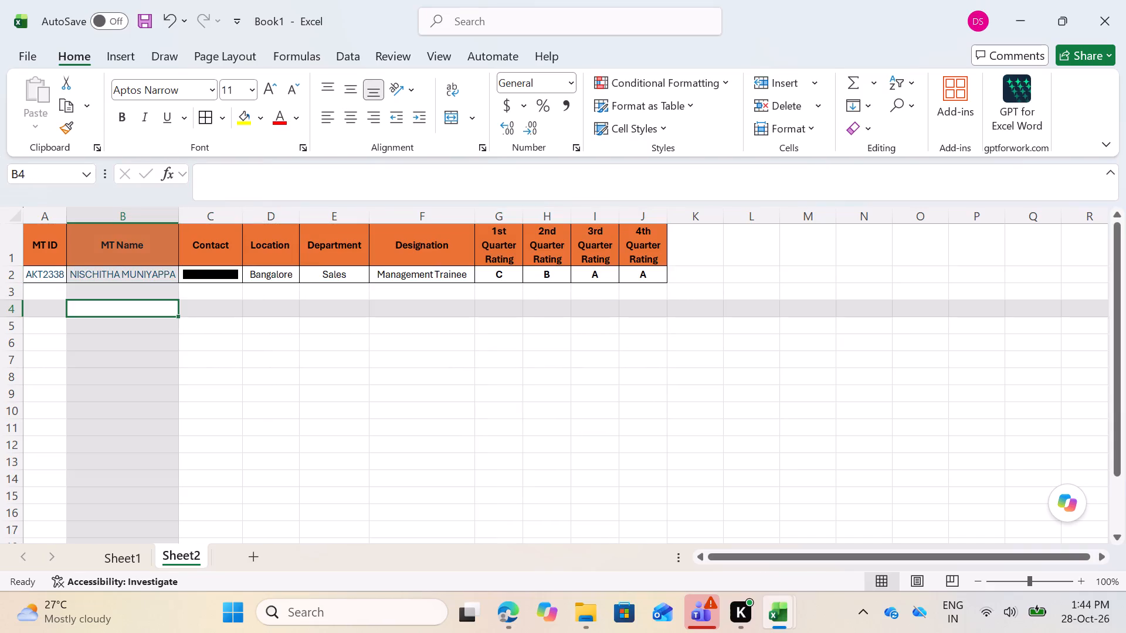
Copy the whole formatted ratings table, A1:J2, from Sheet2.
left_click(42, 239)
key("ctrl+a")
key("ctrl+c")
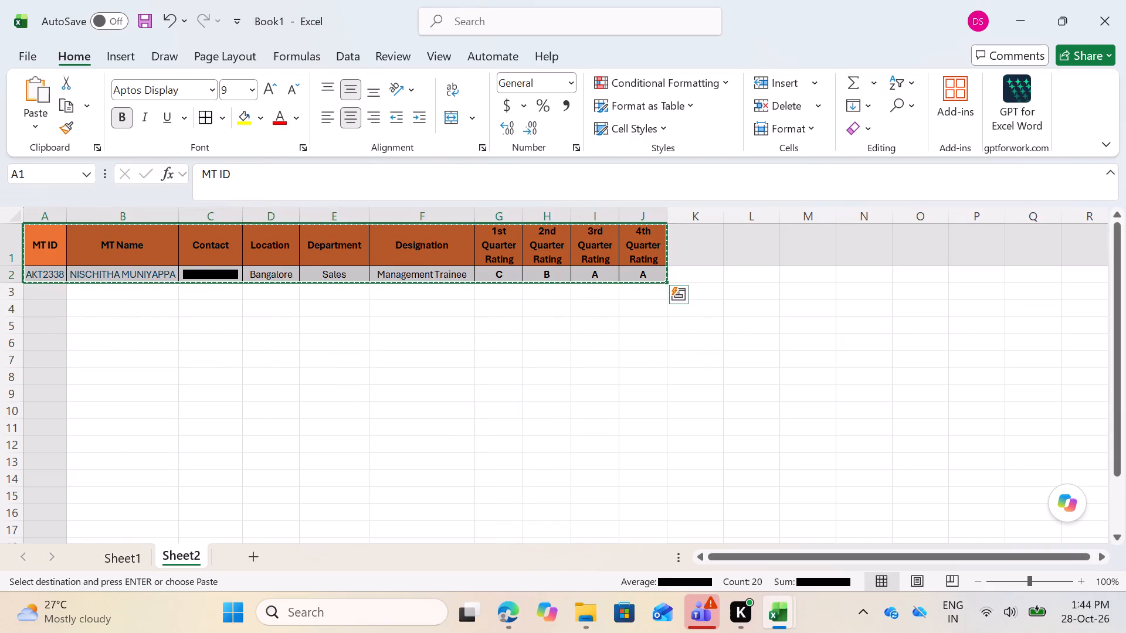
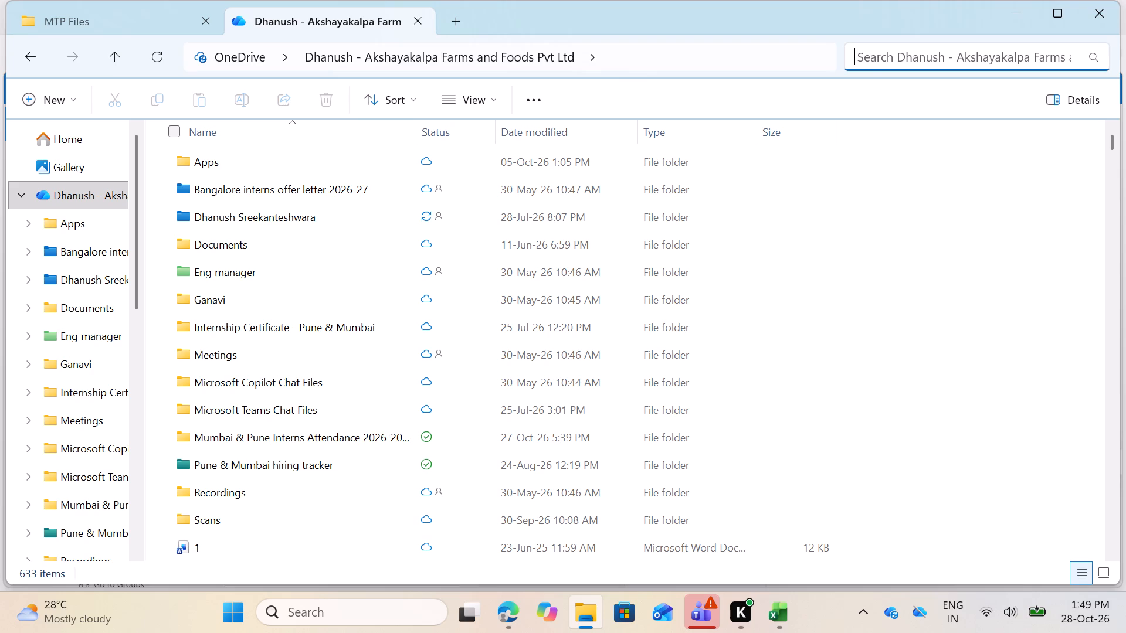
Search the company OneDrive folder in File Explorer for files matching "Nischith".
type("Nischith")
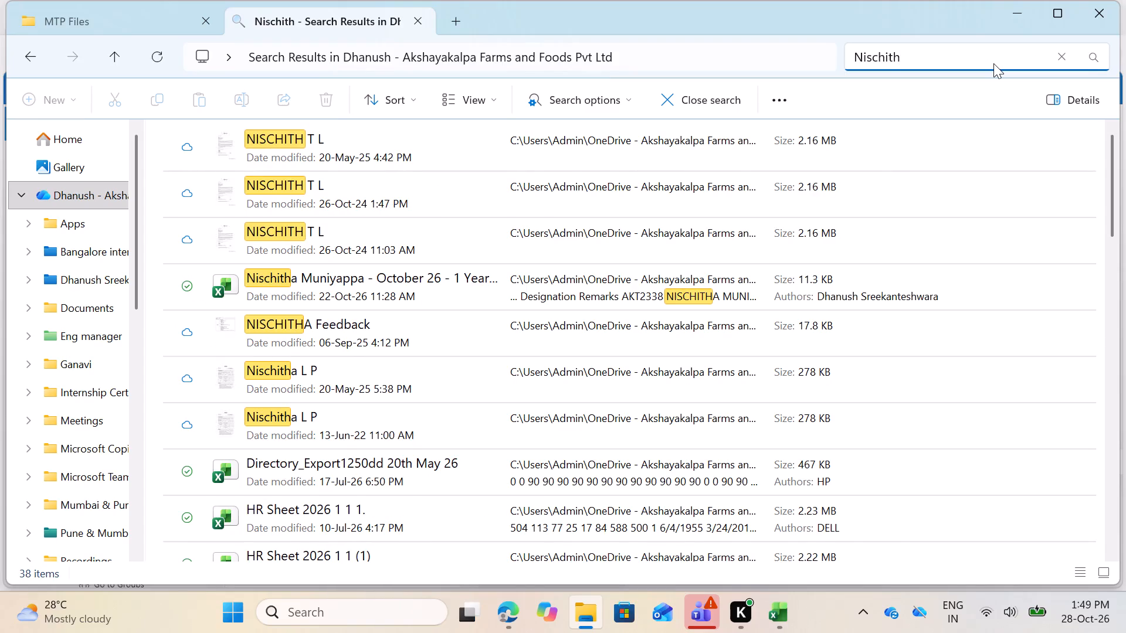
Search OneDrive by the trainee's partial first name and open her "October 26 - 1 Year Management Trainee Program Completion" workbook.
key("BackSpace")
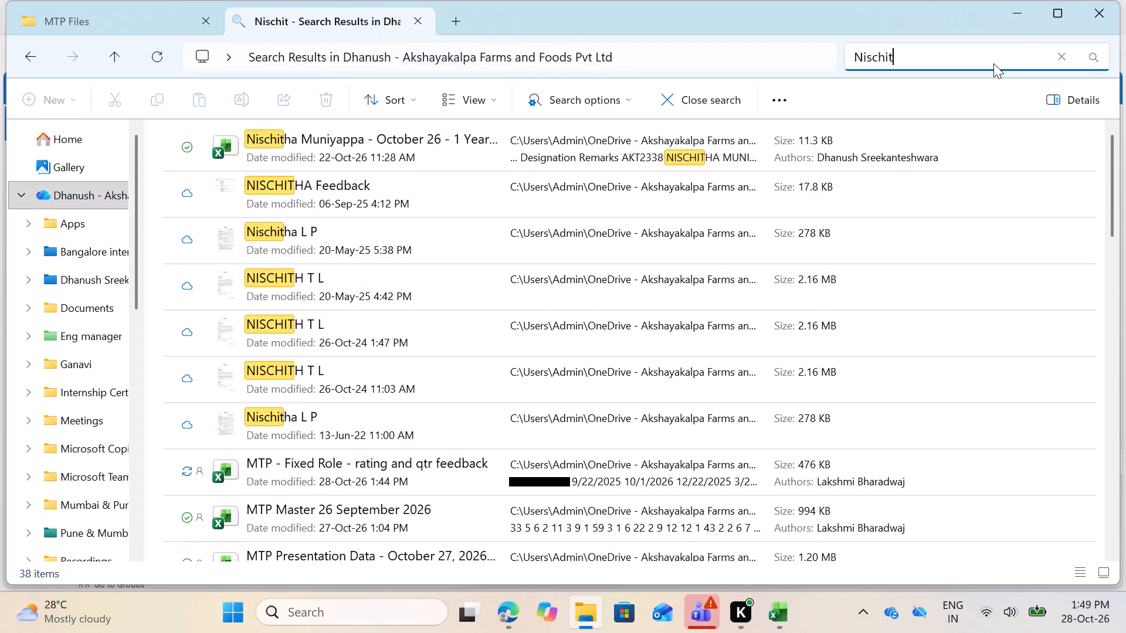
left_click(430, 149)
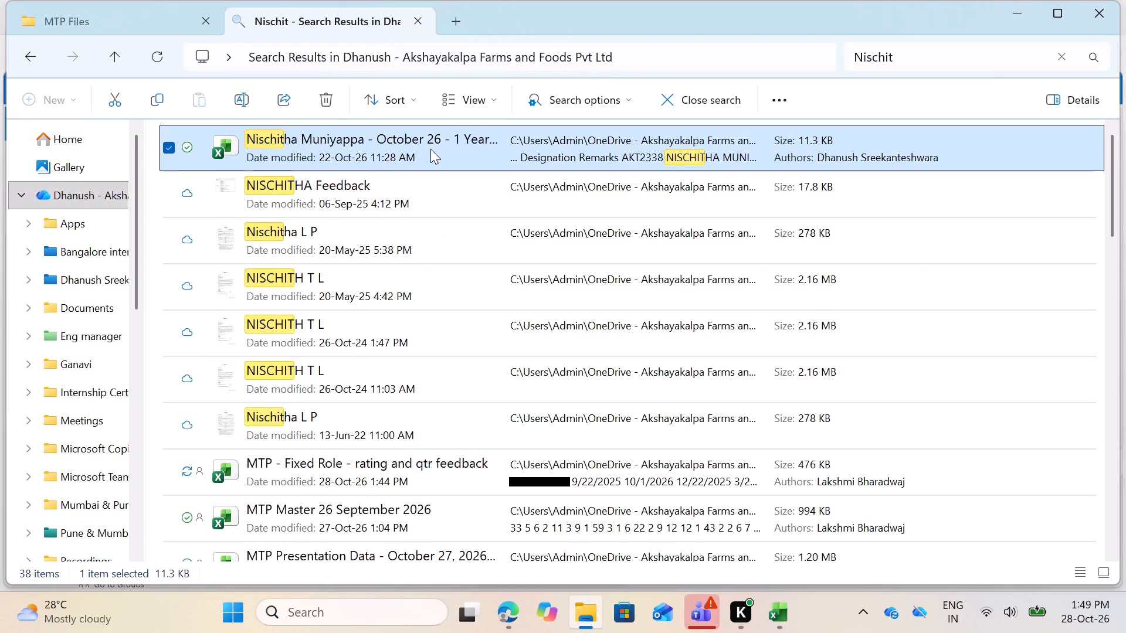
double_click(405, 145)
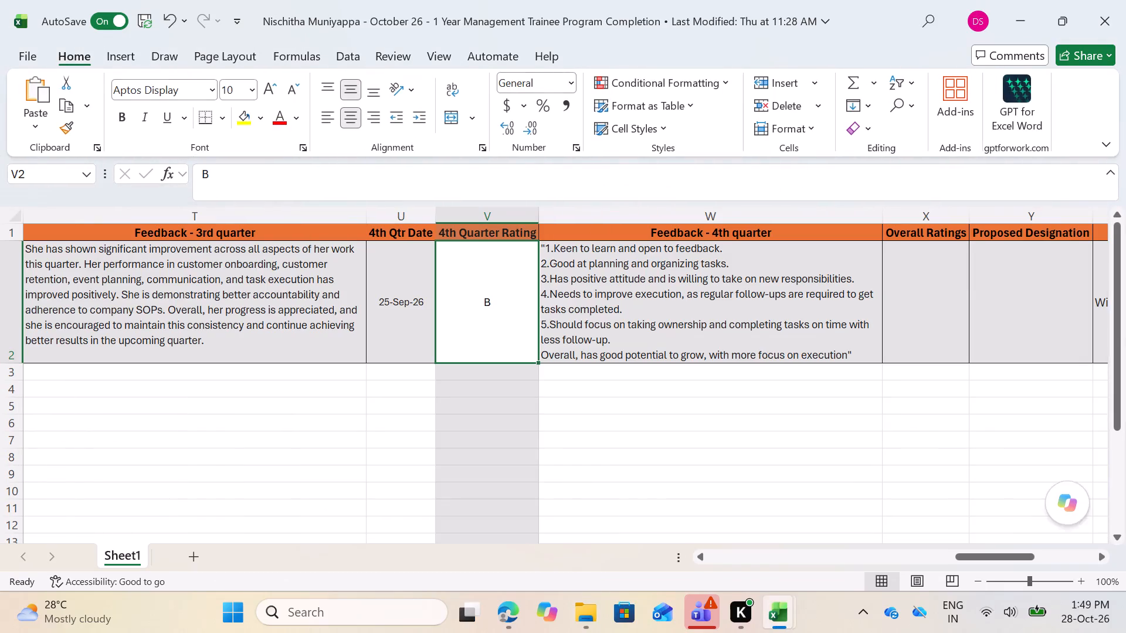
Set the trainee's 4th Quarter Rating in V2 of the completion workbook to A.
scroll(935, 338, "left", 6)
scroll(935, 338, "right", 3)
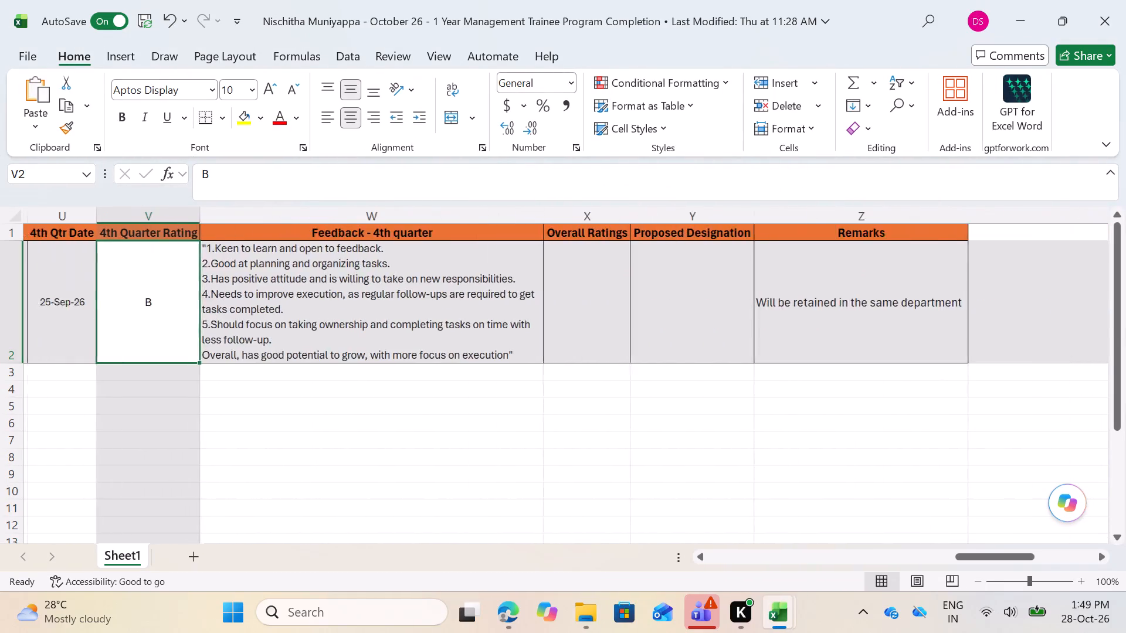
scroll(739, 338, "right", 2)
scroll(689, 336, "right", 1)
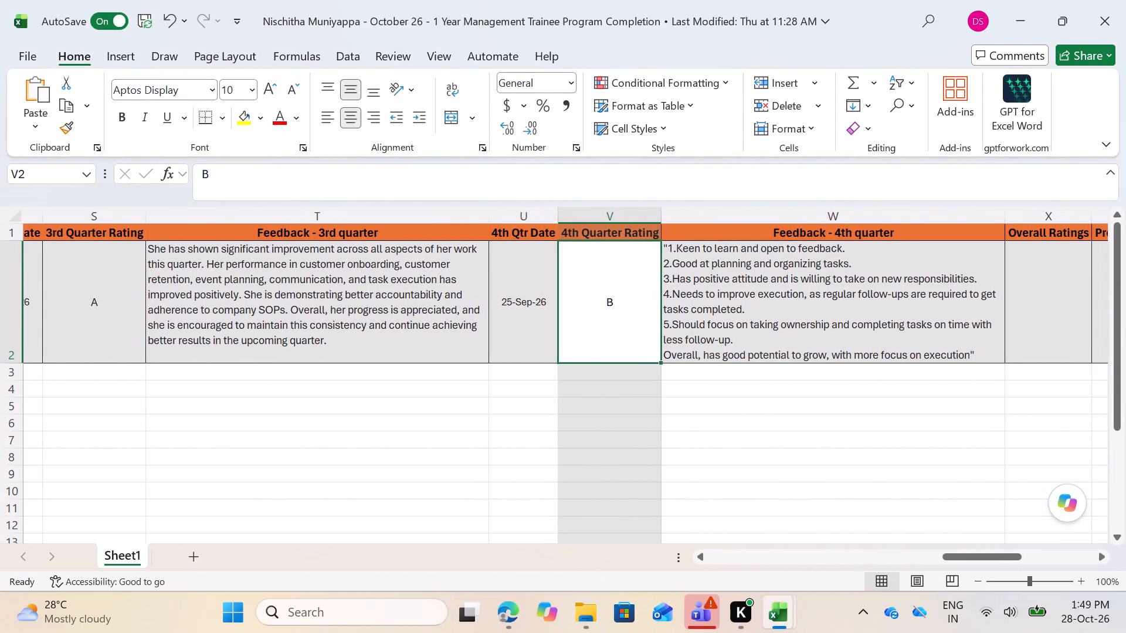
key("shift+a")
key("Tab")
Enter A as the trainee's Overall Rating in X2.
key("Tab")
key("Tab")
key("Tab")
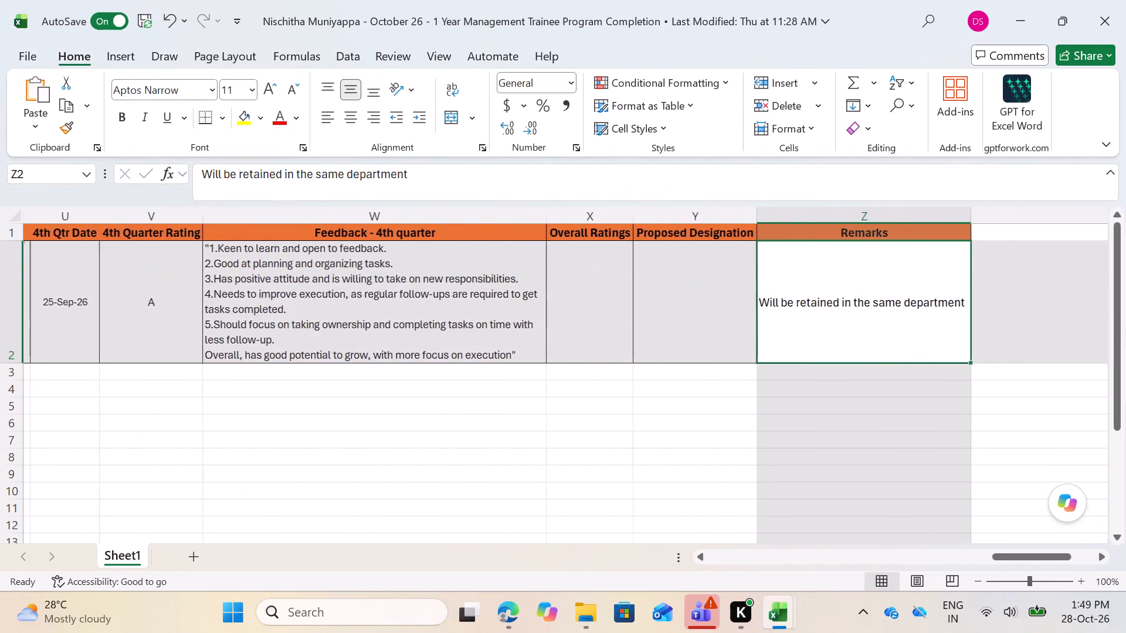
key("shift+Tab")
key("shift+Tab")
key("shift+a")
key("Tab")
key("shift+Tab")
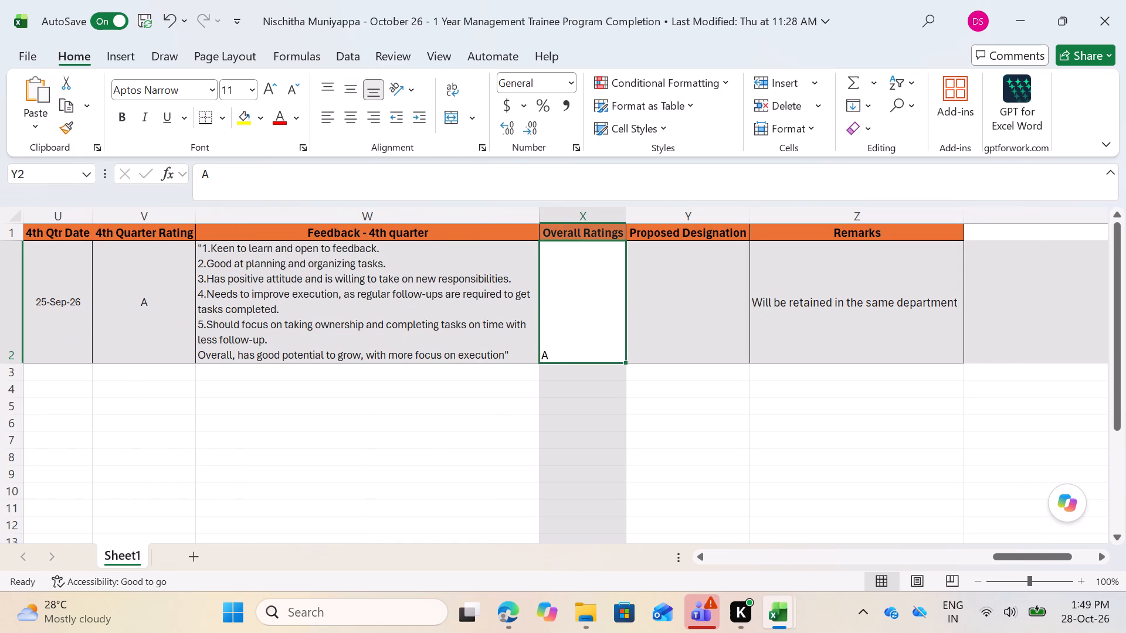
Centre the Overall Rating in X2 horizontally and vertically, and make it bold.
left_click(352, 110)
left_click(357, 88)
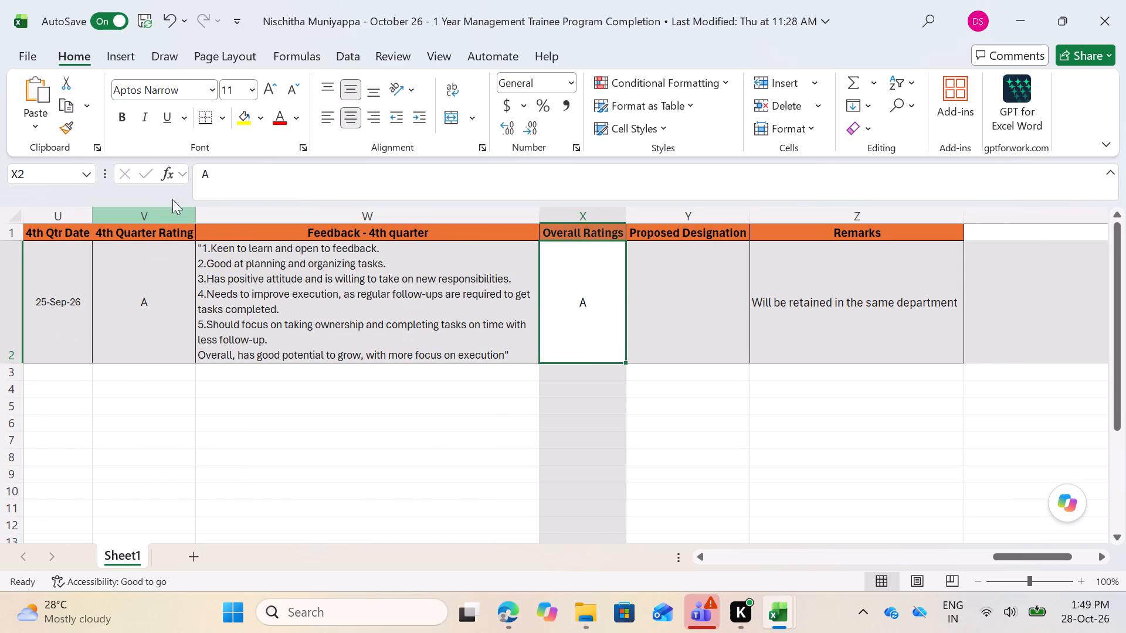
left_click(123, 121)
Enter the trainee's Proposed Designation in Y2, beginning with "Exec".
left_click(664, 291)
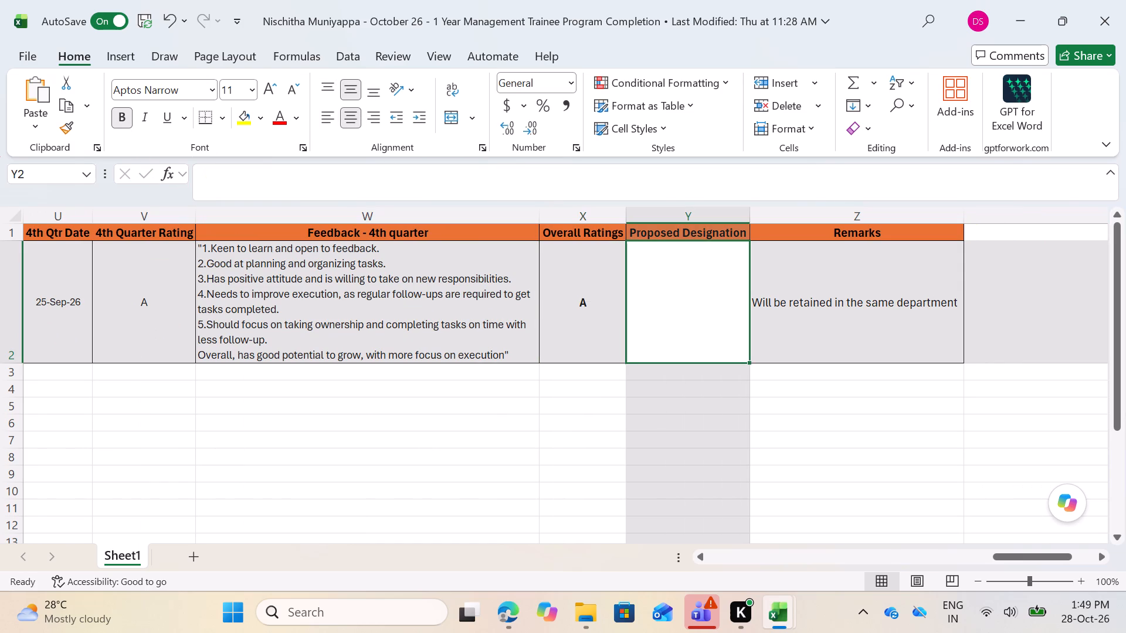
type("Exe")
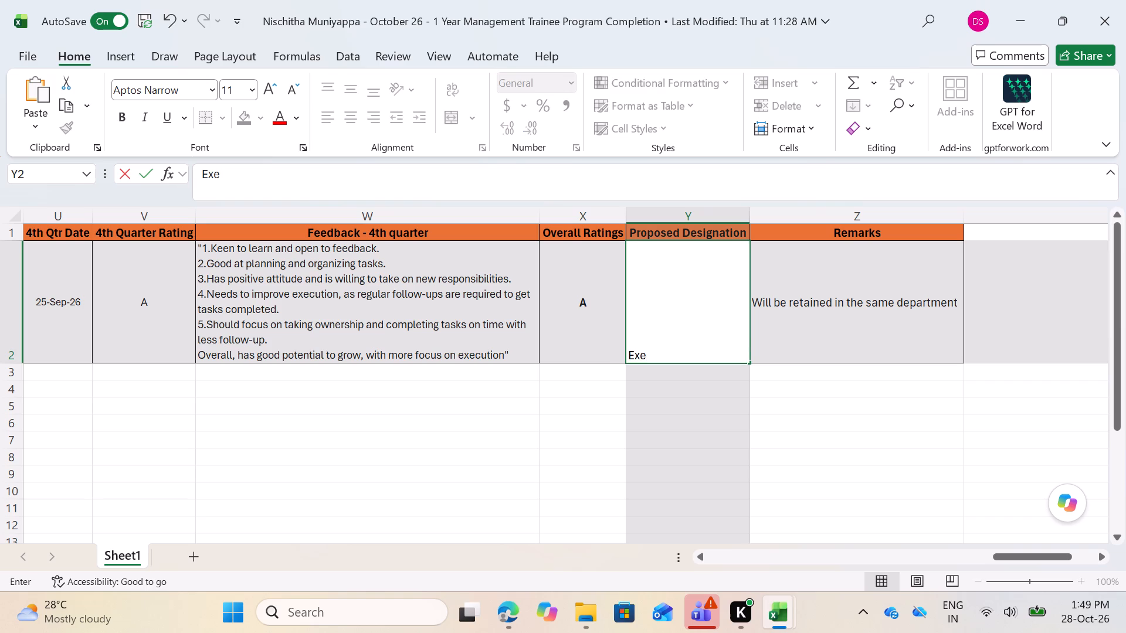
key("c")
Complete the Proposed Designation entry in Y2 so it reads "Executive Key Accounts".
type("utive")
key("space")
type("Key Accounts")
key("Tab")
Centre the Proposed Designation in Y2 horizontally and vertically, and autofit the width of column Y.
left_click(700, 293)
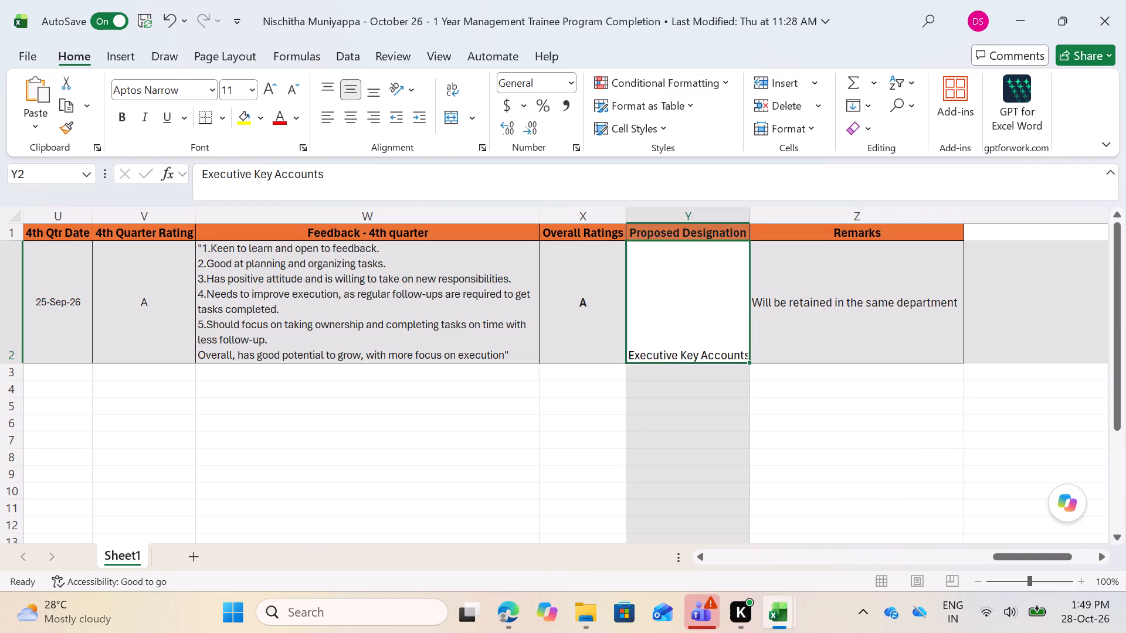
left_click(347, 90)
left_click(348, 108)
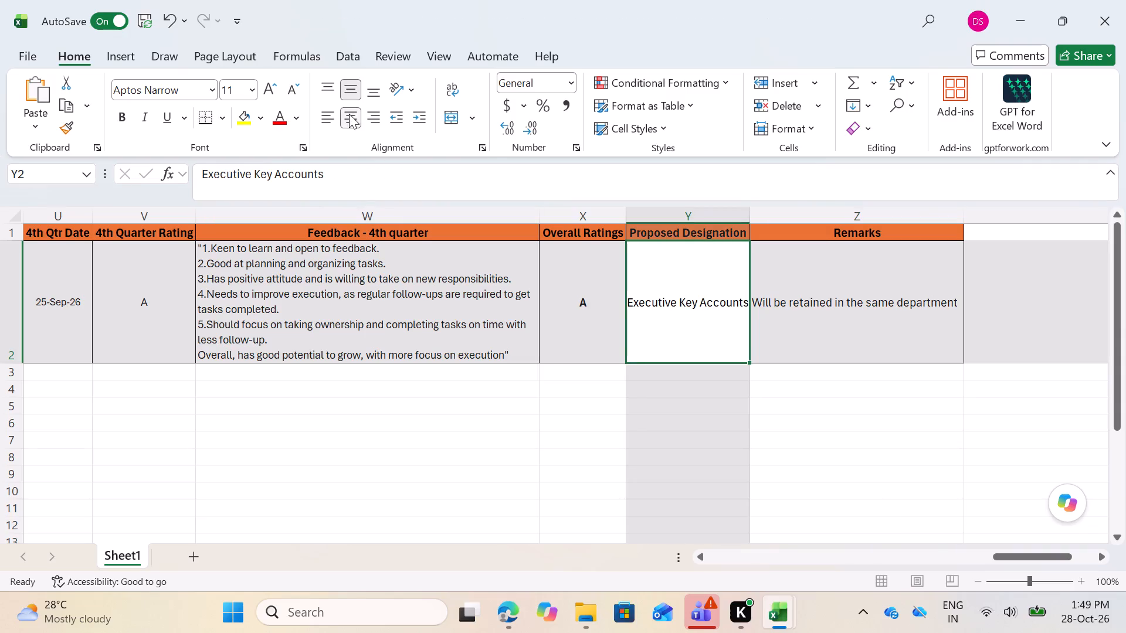
double_click(750, 218)
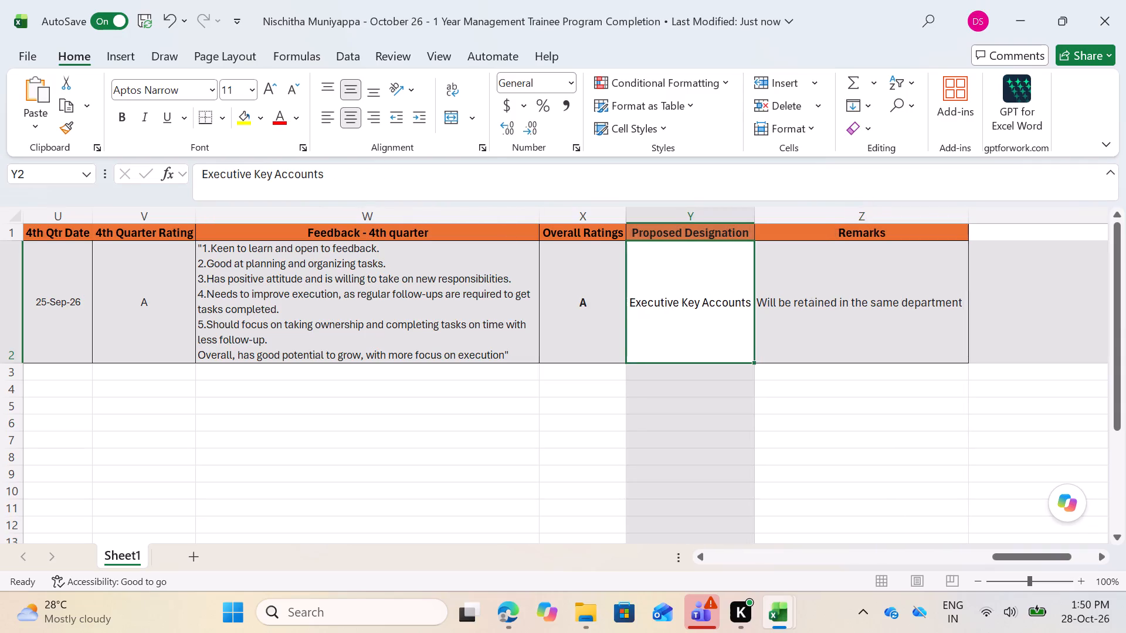
left_click(863, 338)
left_click(713, 382)
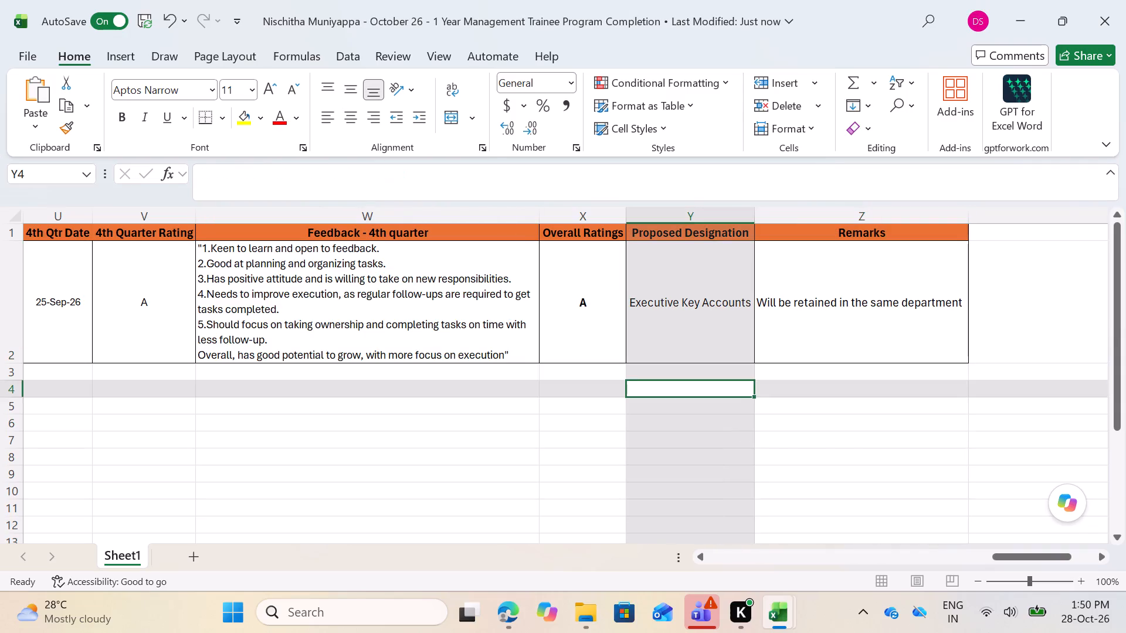
Save the completed October 26 one-year programme completion workbook.
scroll(612, 395, "right", 10)
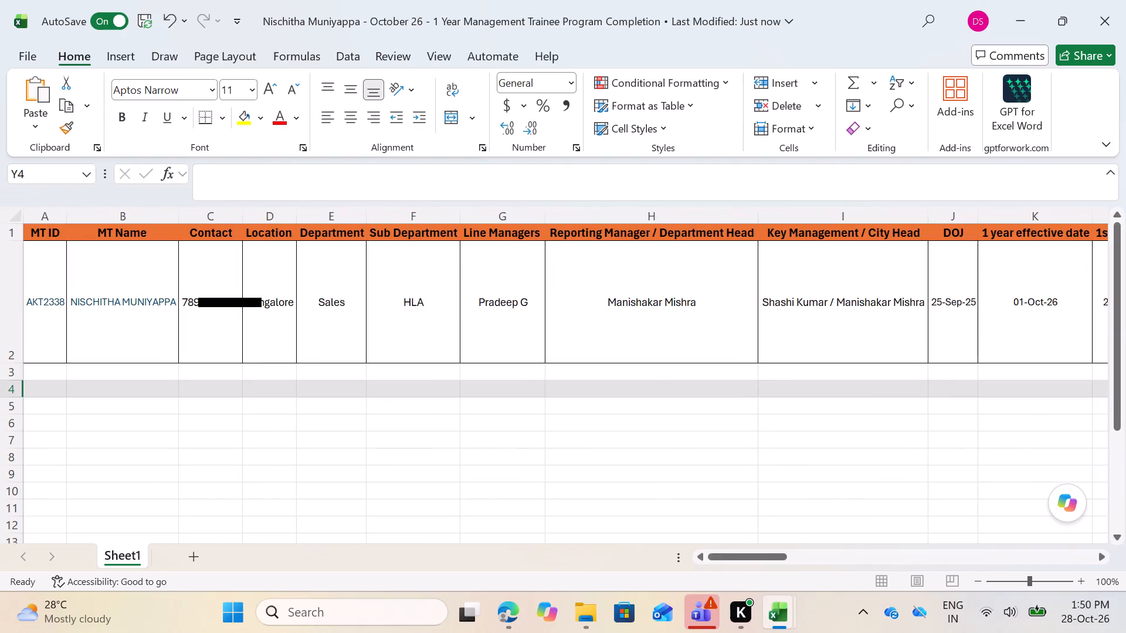
key("ctrl+s")
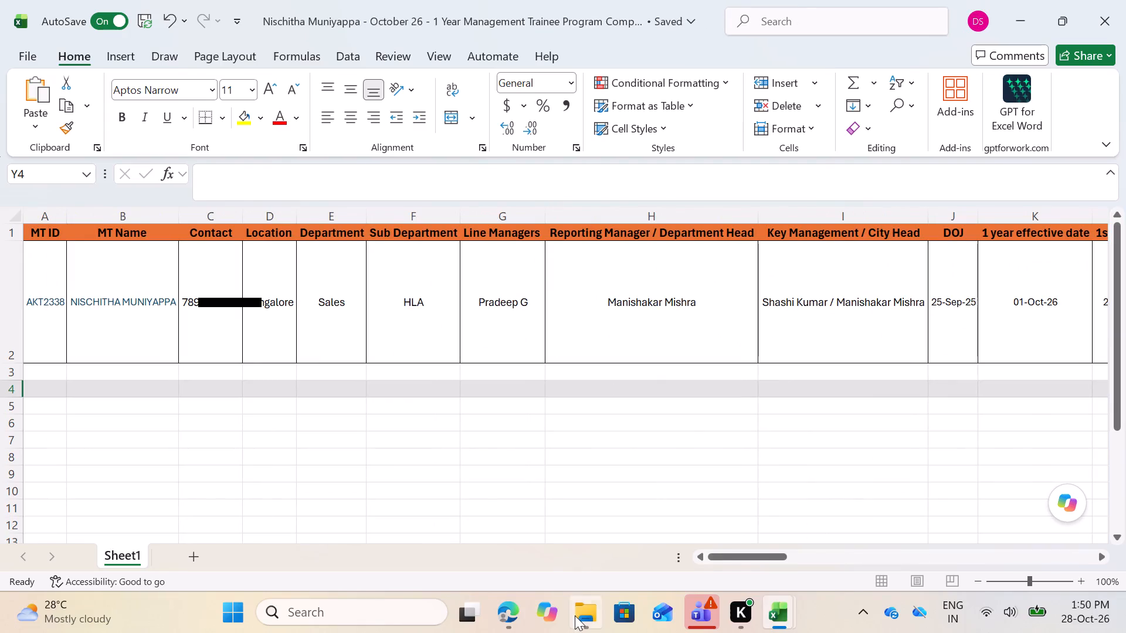
Switch to File Explorer and copy the trainee's October 26 completion workbook from the search results.
left_click(575, 615)
left_click(157, 53)
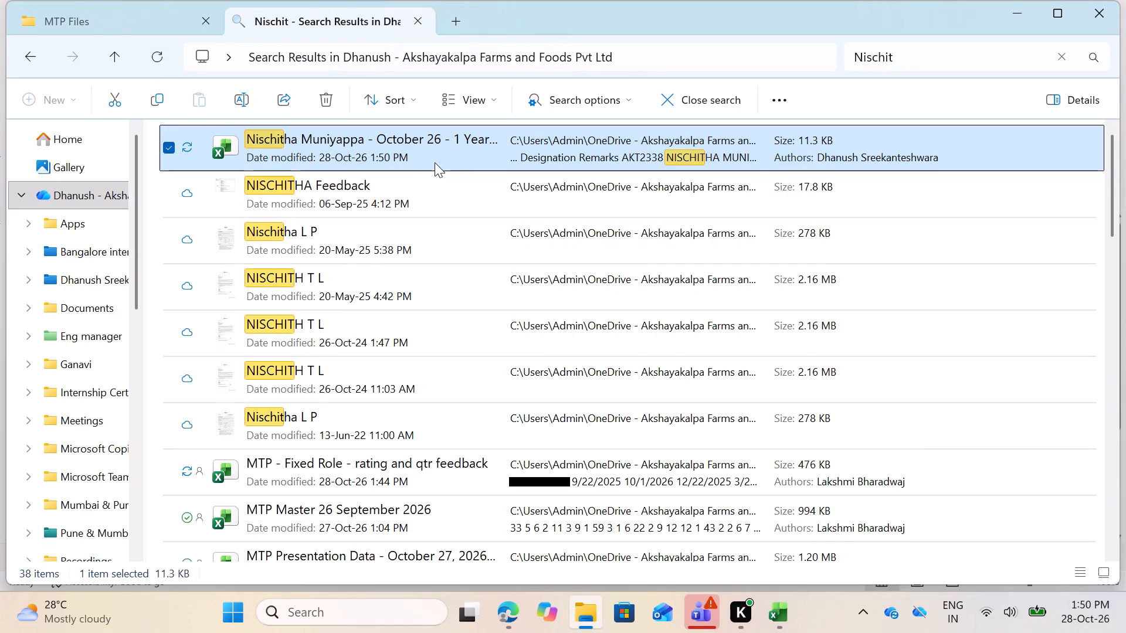
left_click(452, 147)
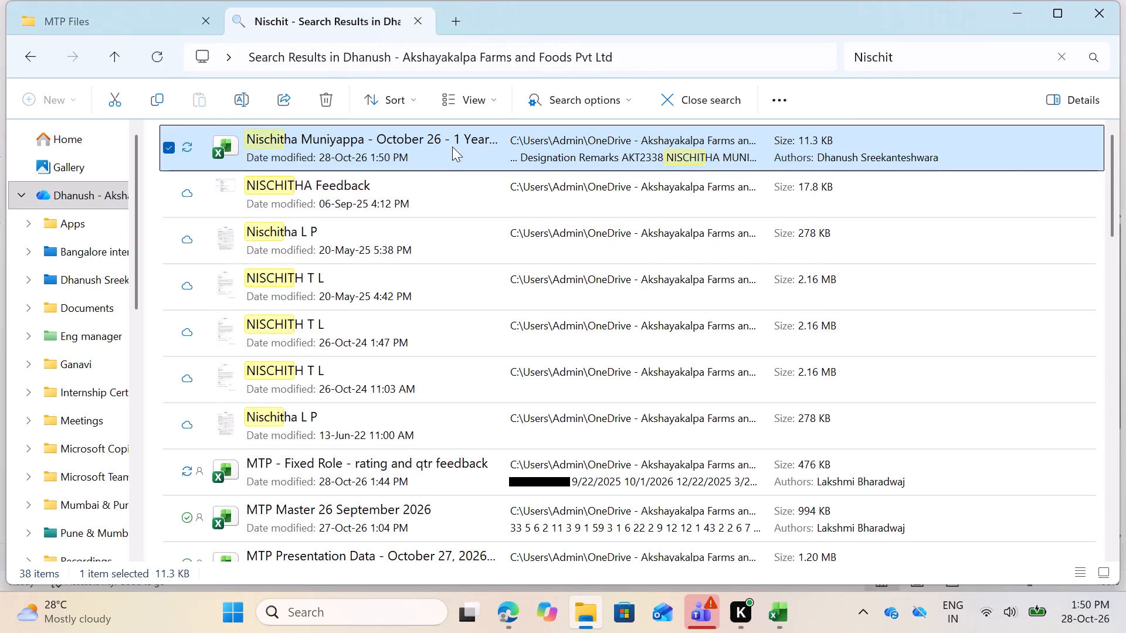
left_click(969, 155)
key("ctrl+c")
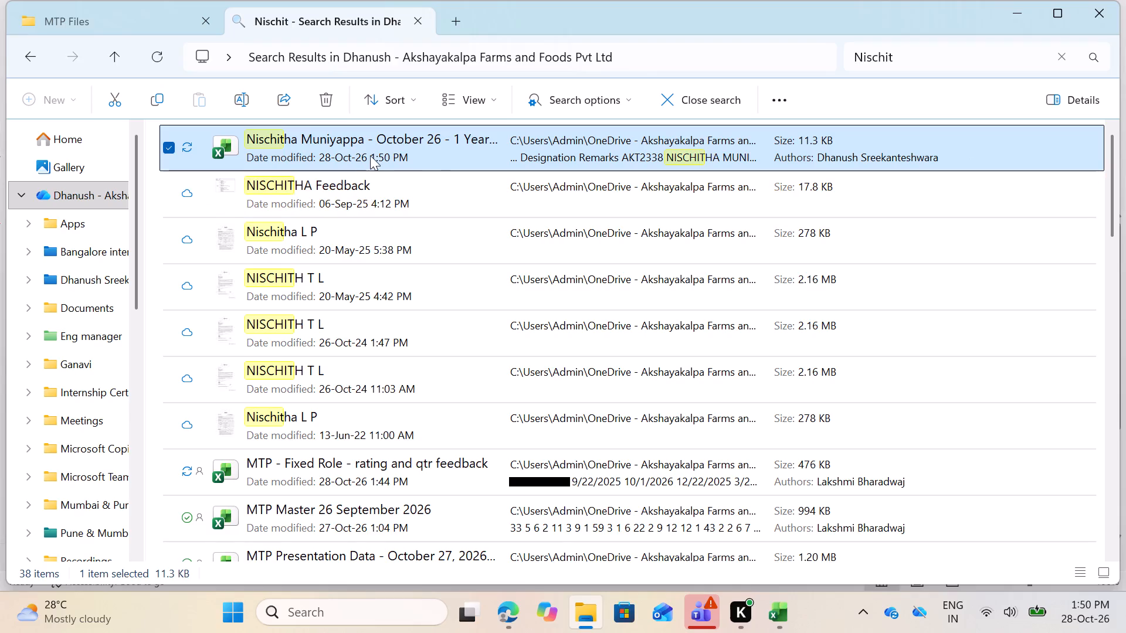
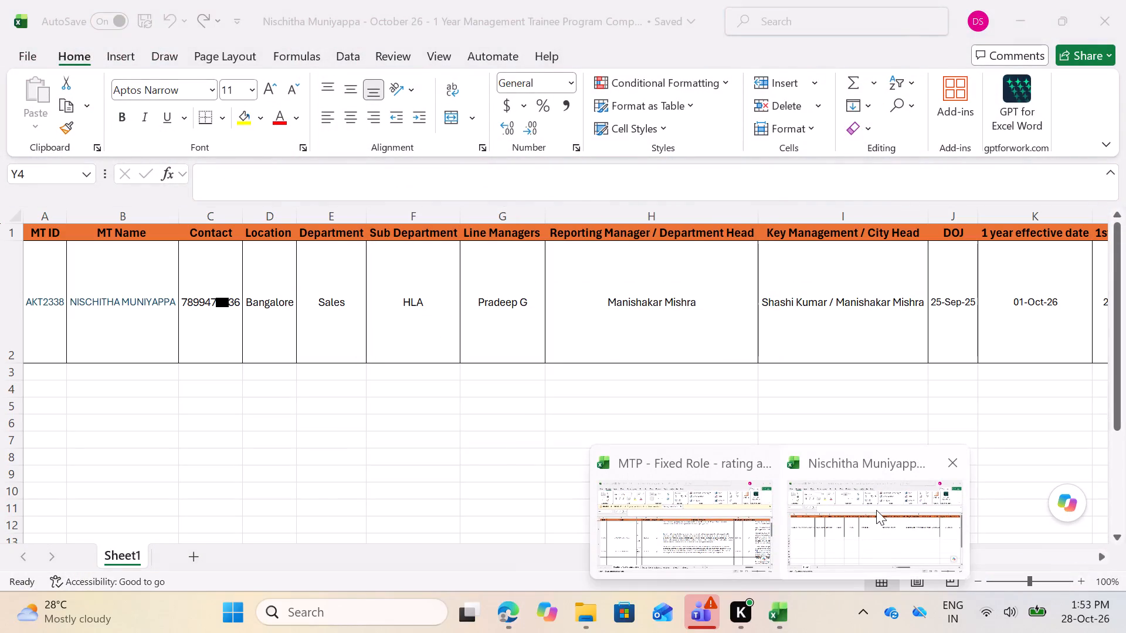
Close the trainee's saved October 26 1 Year Management Trainee Program completion workbook, keeping the MTP Fixed Role ratings workbook open.
left_click(875, 510)
left_click(1101, 8)
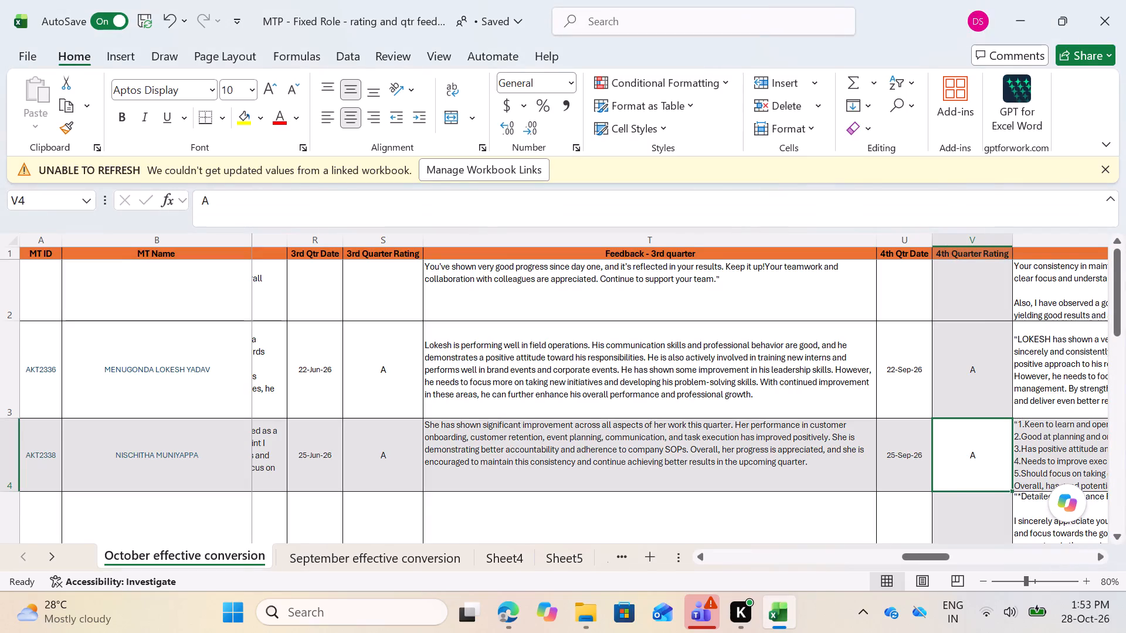
Review the trainee rows and columns on the October effective conversion sheet.
scroll(170, 494, "down", 2)
scroll(213, 451, "down", 9)
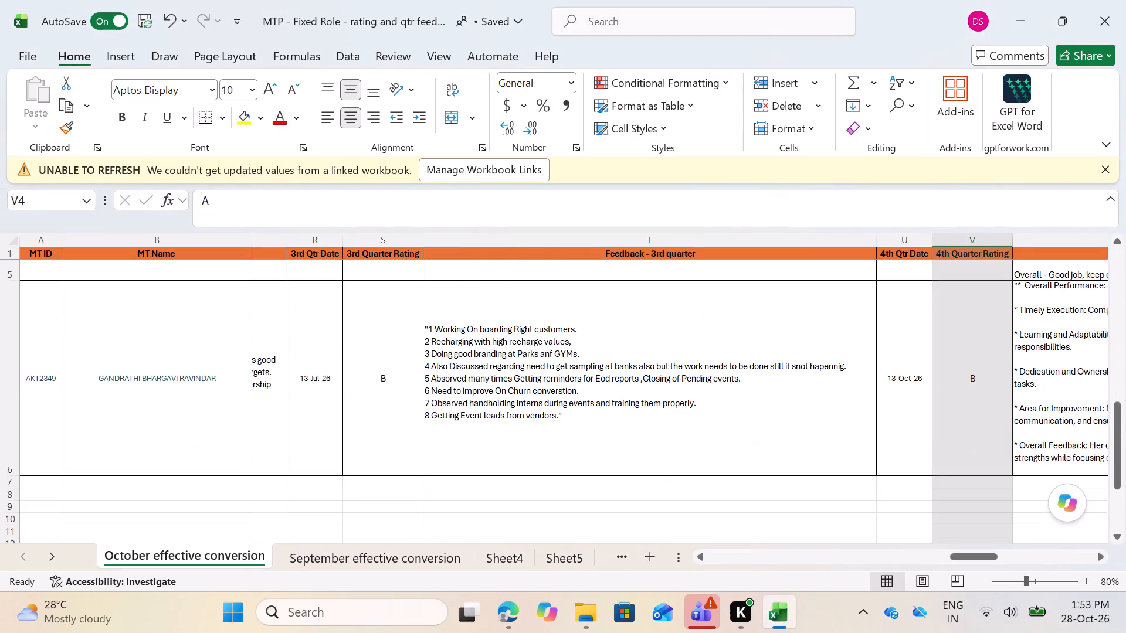
scroll(316, 424, "down", 2)
scroll(440, 398, "right", 3)
scroll(260, 423, "right", 3)
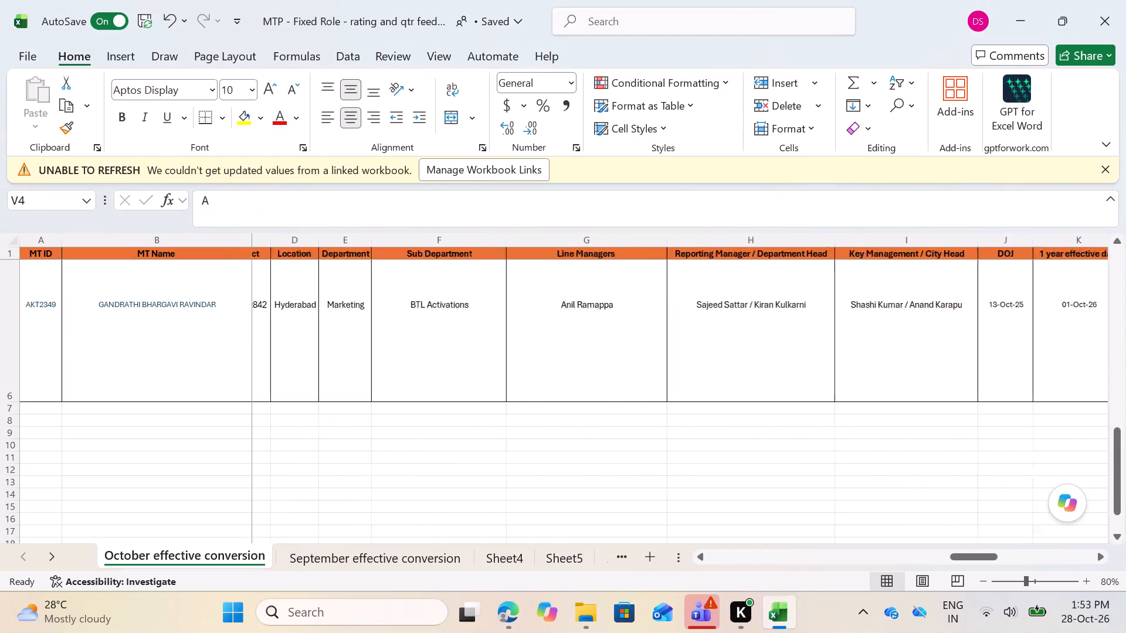
left_click(195, 411)
scroll(371, 434, "up", 6)
scroll(396, 430, "right", 4)
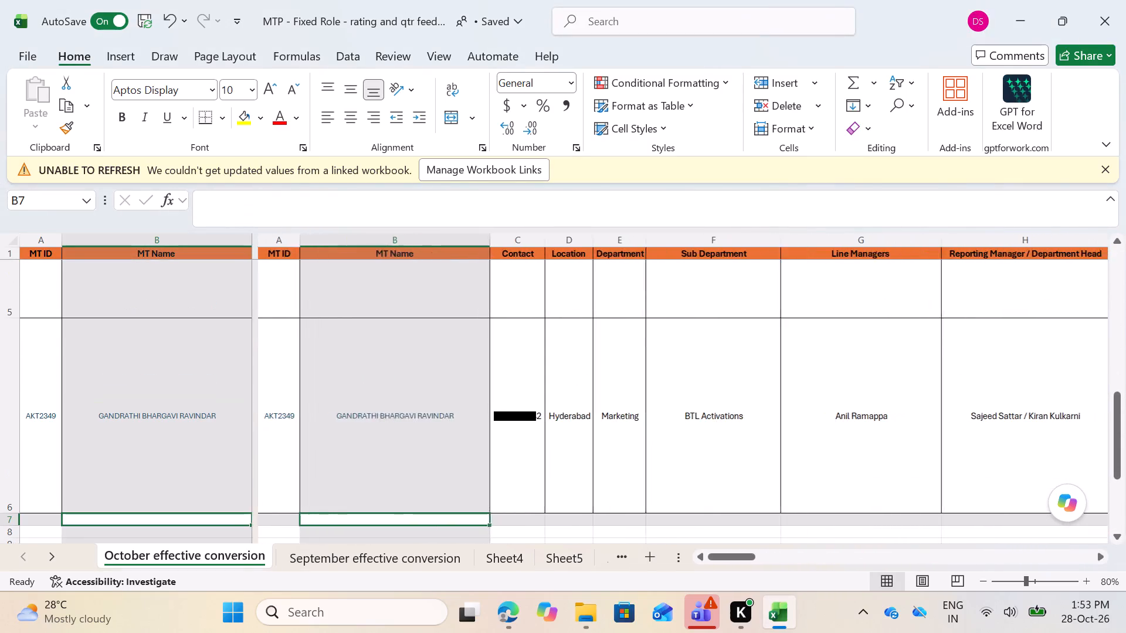
scroll(387, 429, "up", 3)
scroll(279, 370, "up", 4)
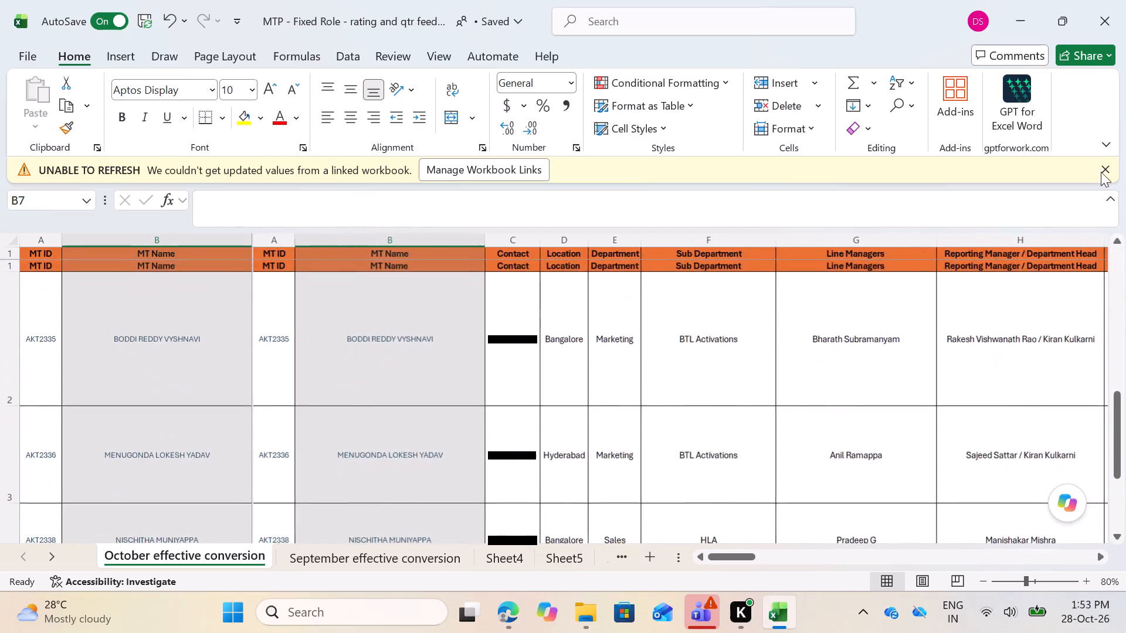
Copy the MT ID and MT Name columns, A1:B6, from the October sheet into Book2 at A1 and fit column B's width.
left_click(1103, 166)
scroll(161, 391, "up", 1)
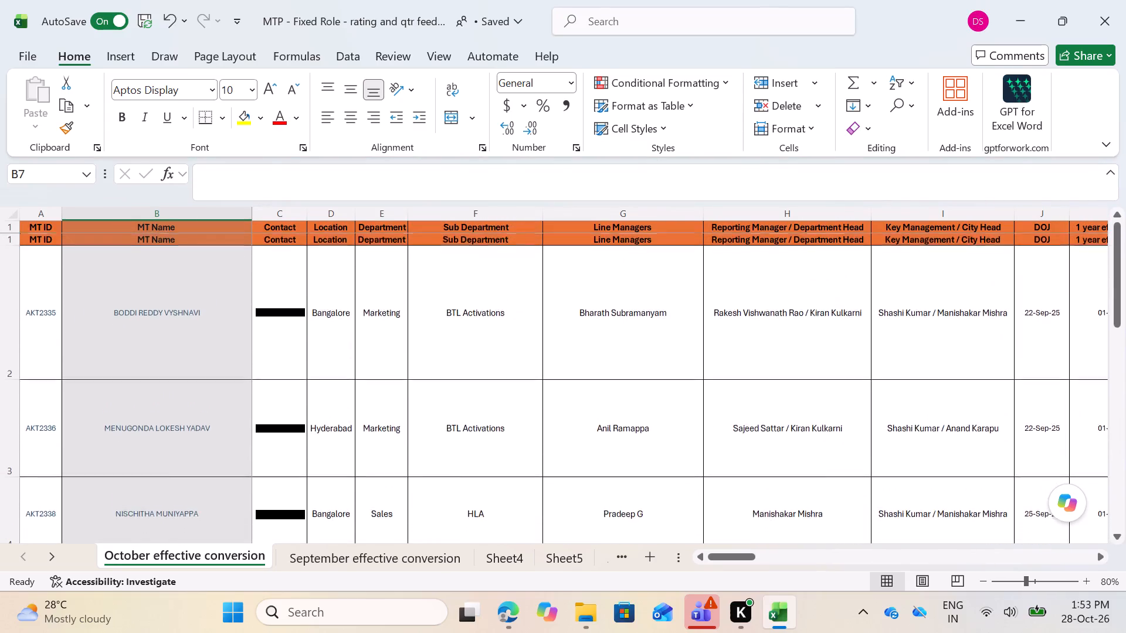
left_click_drag(33, 230, 174, 224)
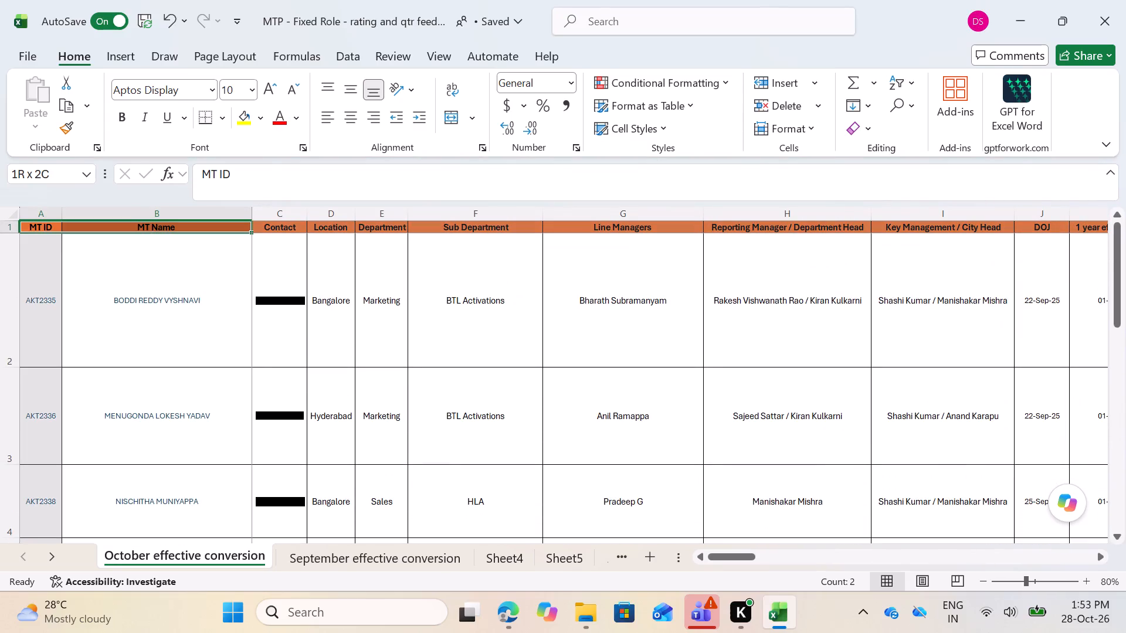
left_click_drag(174, 224, 192, 556)
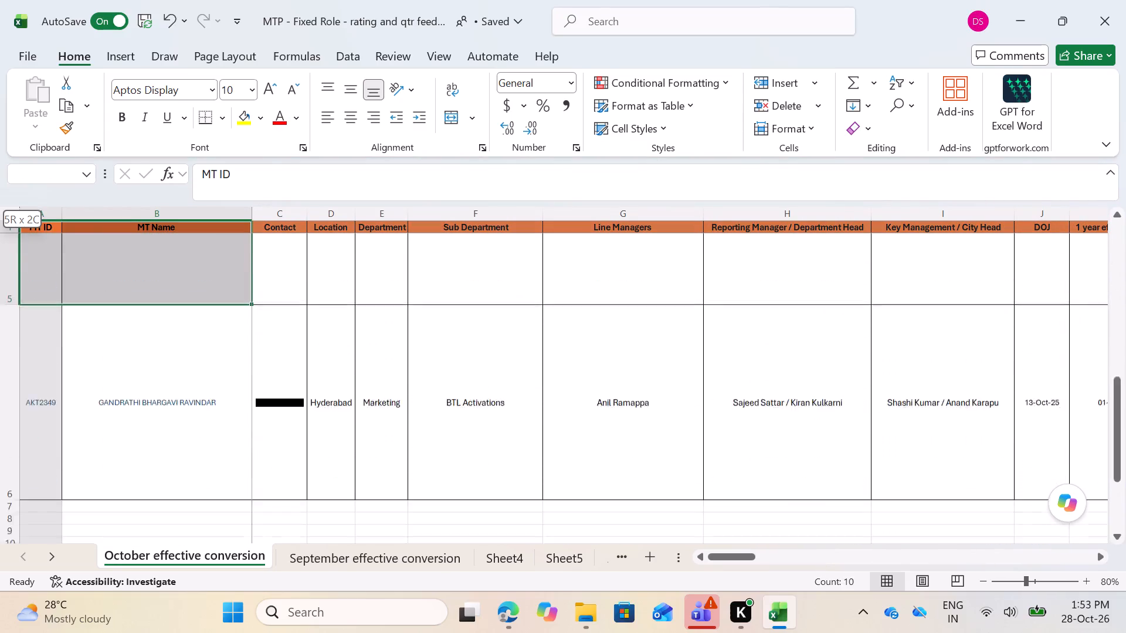
left_click_drag(192, 556, 189, 401)
key("ctrl+c")
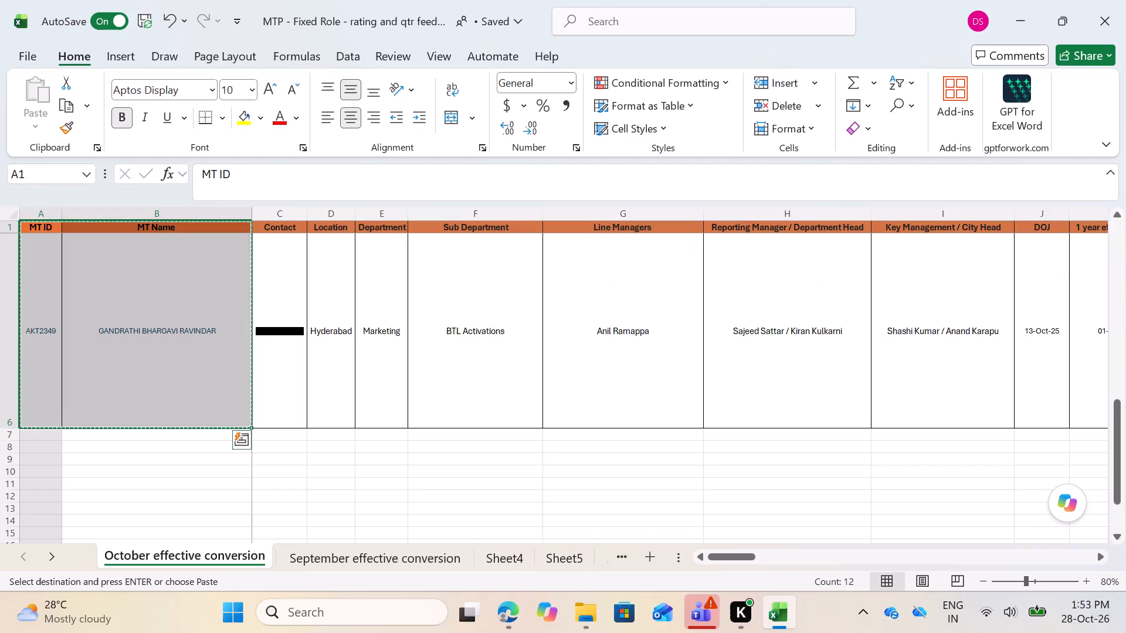
right_click(776, 608)
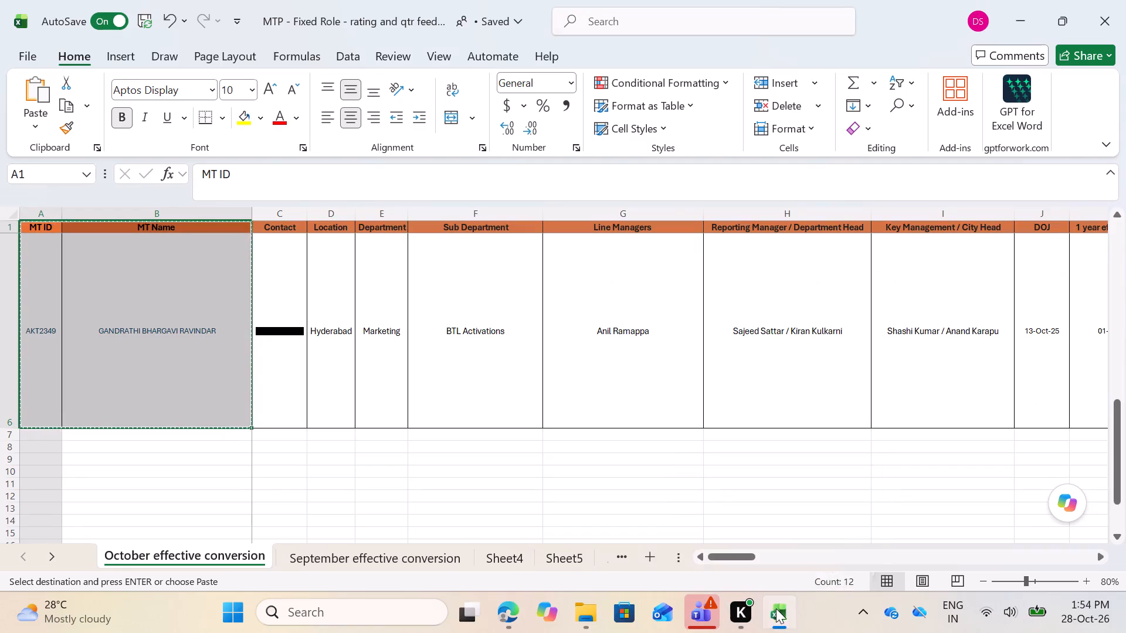
left_click(751, 509)
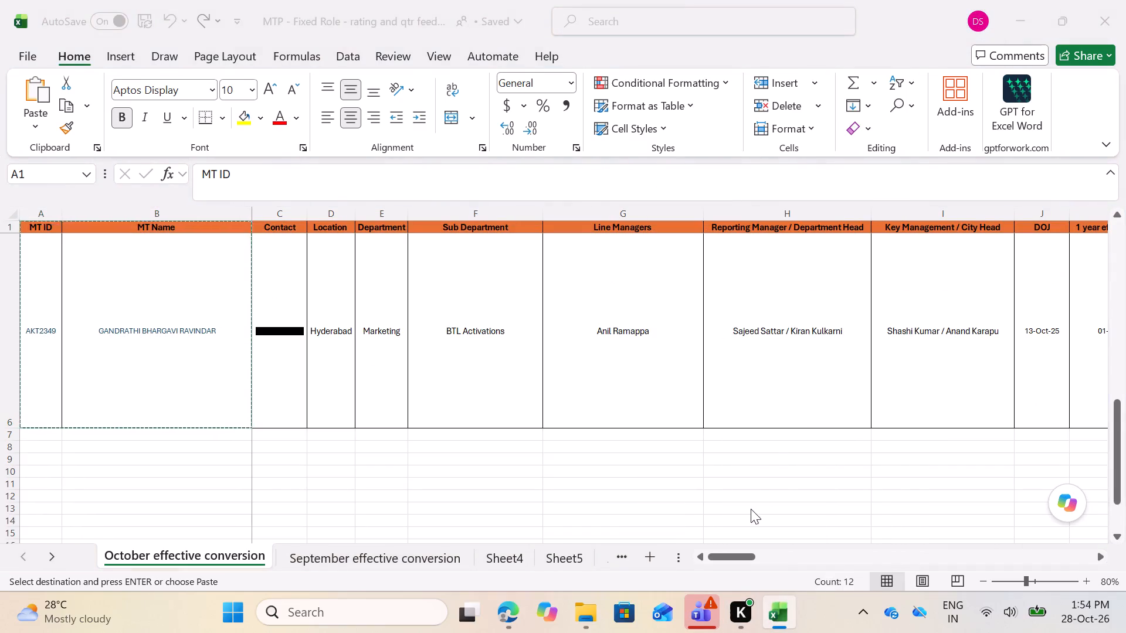
key("ctrl+v")
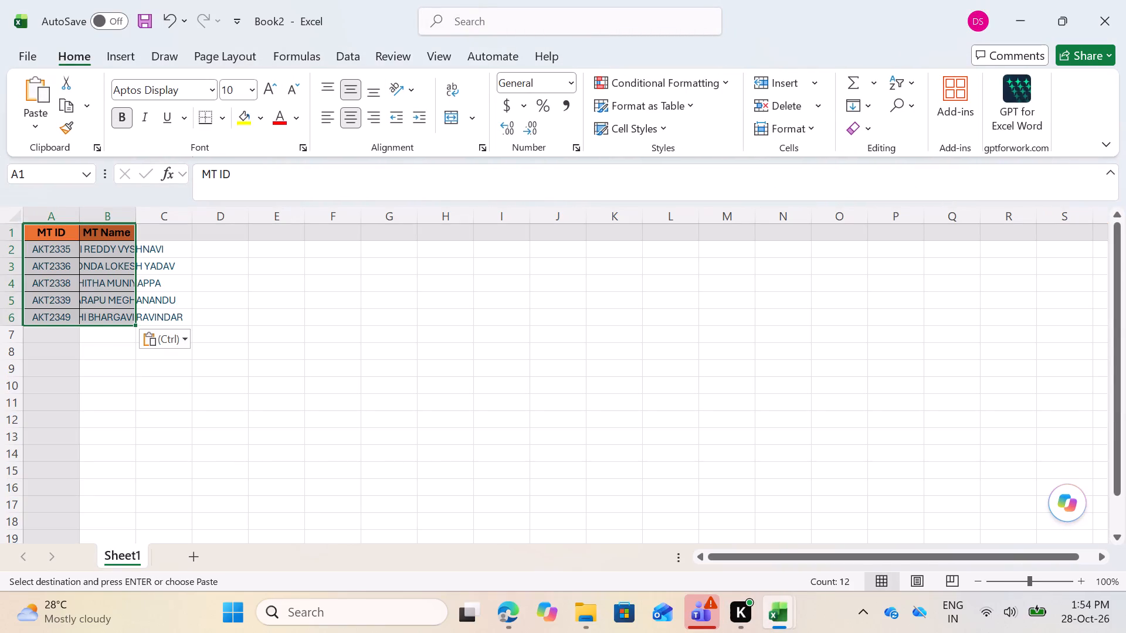
double_click(138, 215)
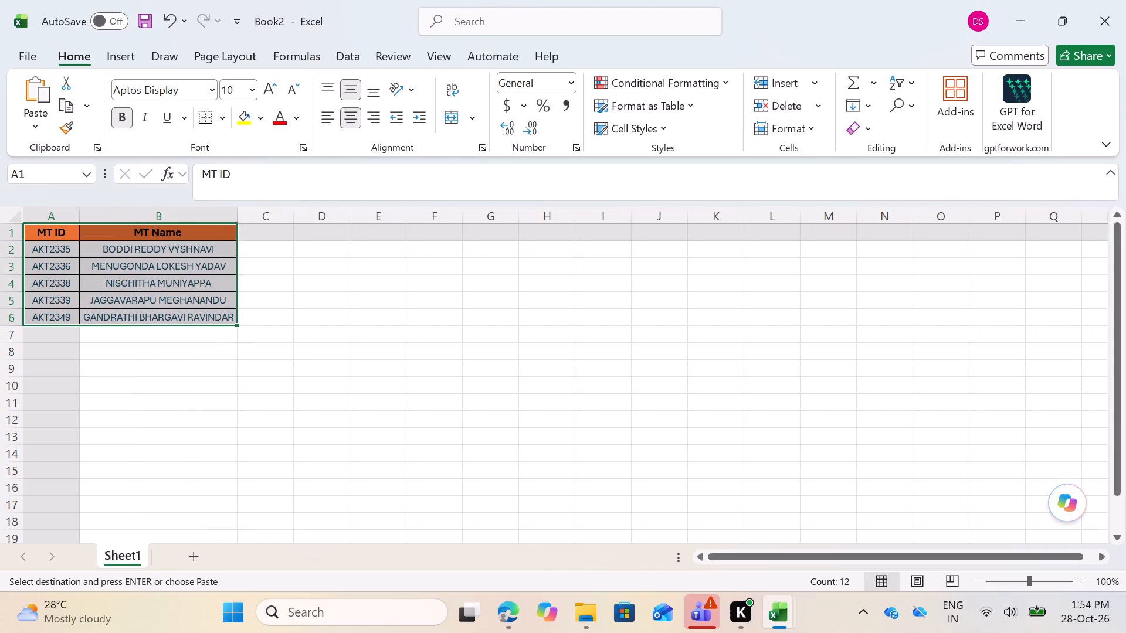
Copy the Location column, D1:D6, from the October effective conversion sheet into Book2 starting at C1.
left_click(264, 233)
key("alt+Tab")
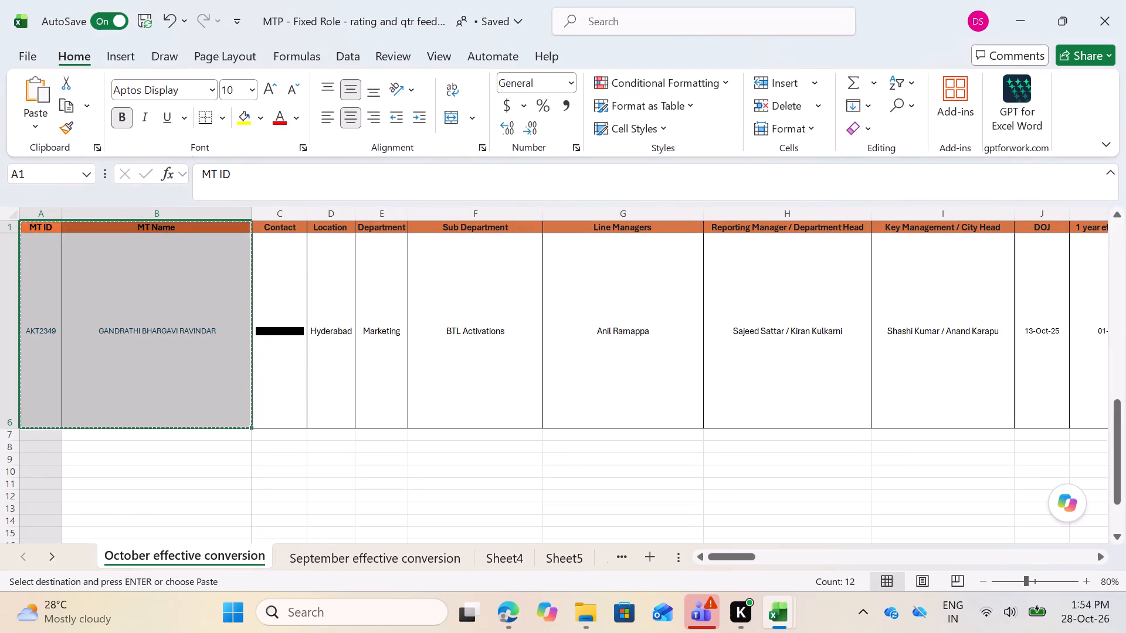
scroll(350, 339, "up", 11)
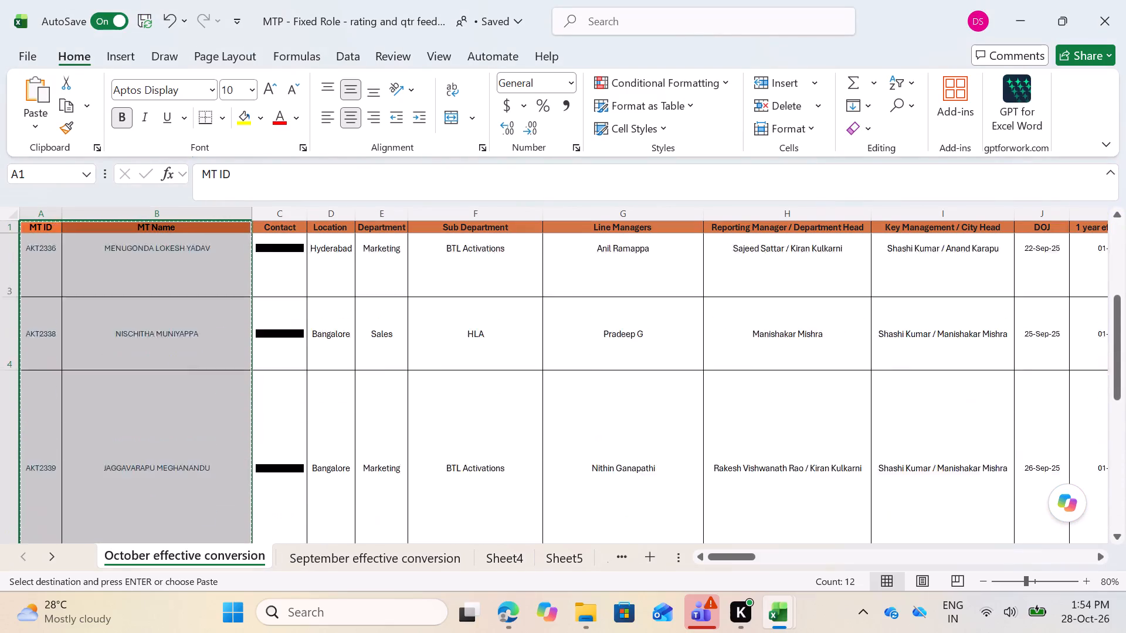
scroll(350, 339, "up", 14)
left_click(335, 227)
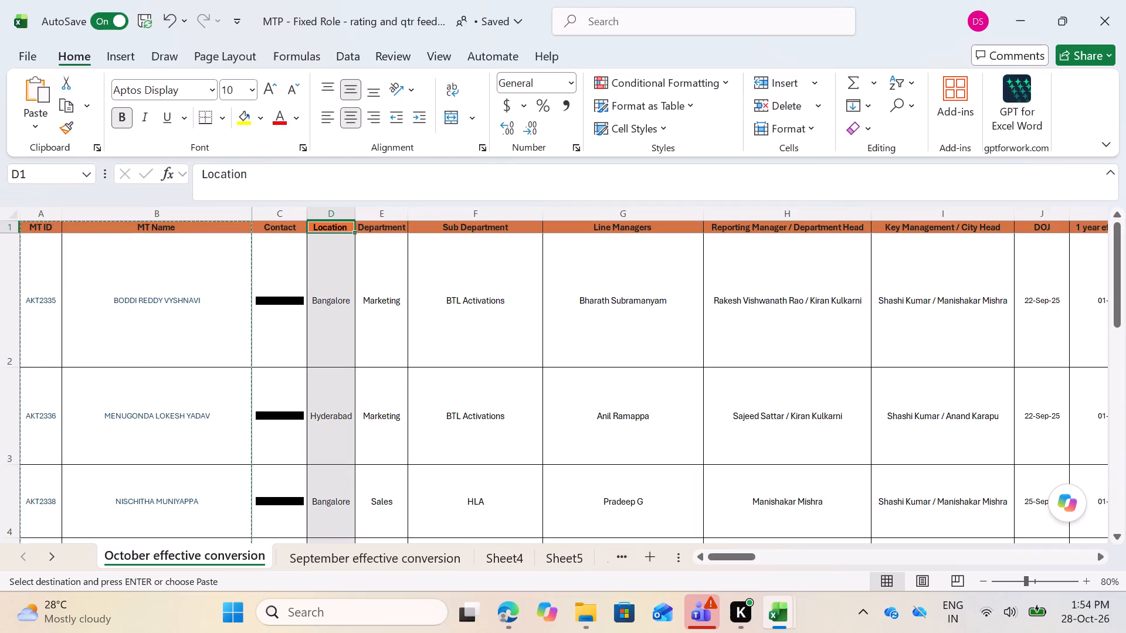
key("ctrl+shift+Down")
key("ctrl+c")
key("alt+Tab")
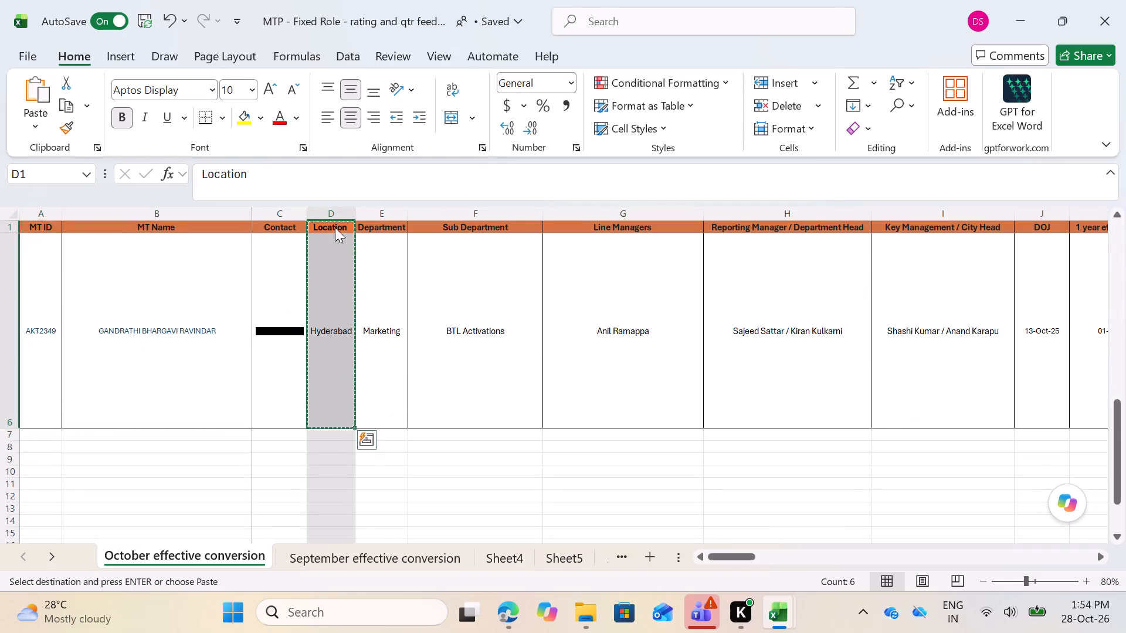
key("ctrl+v")
Add the header Salary Increase in D1 and fit column D to its text.
left_click(338, 234)
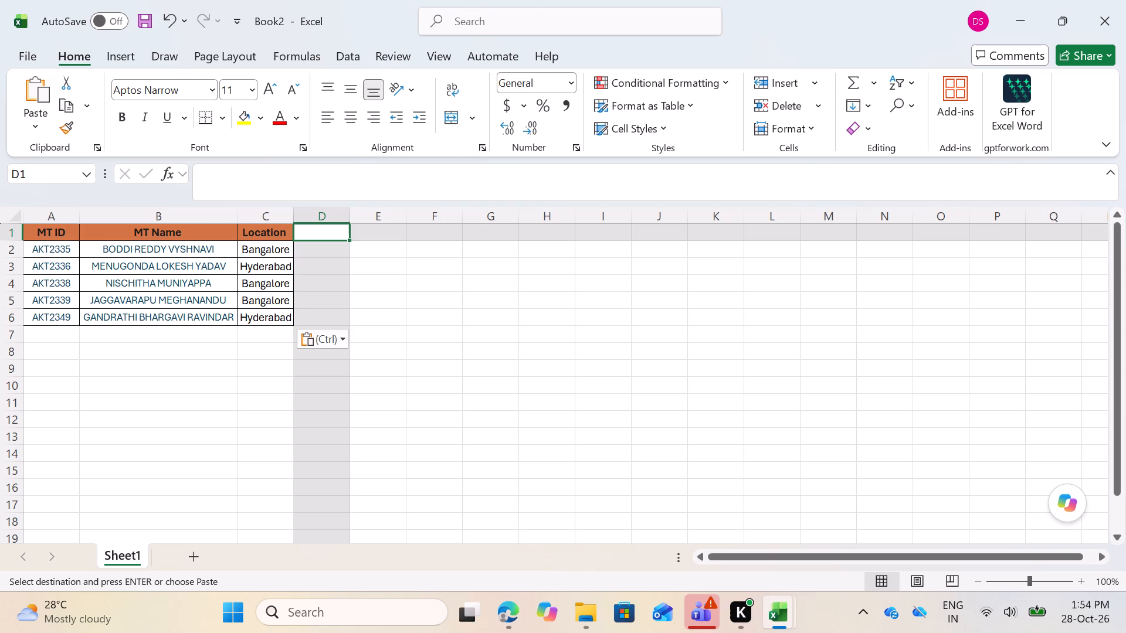
type("Sala")
type("ry Increase")
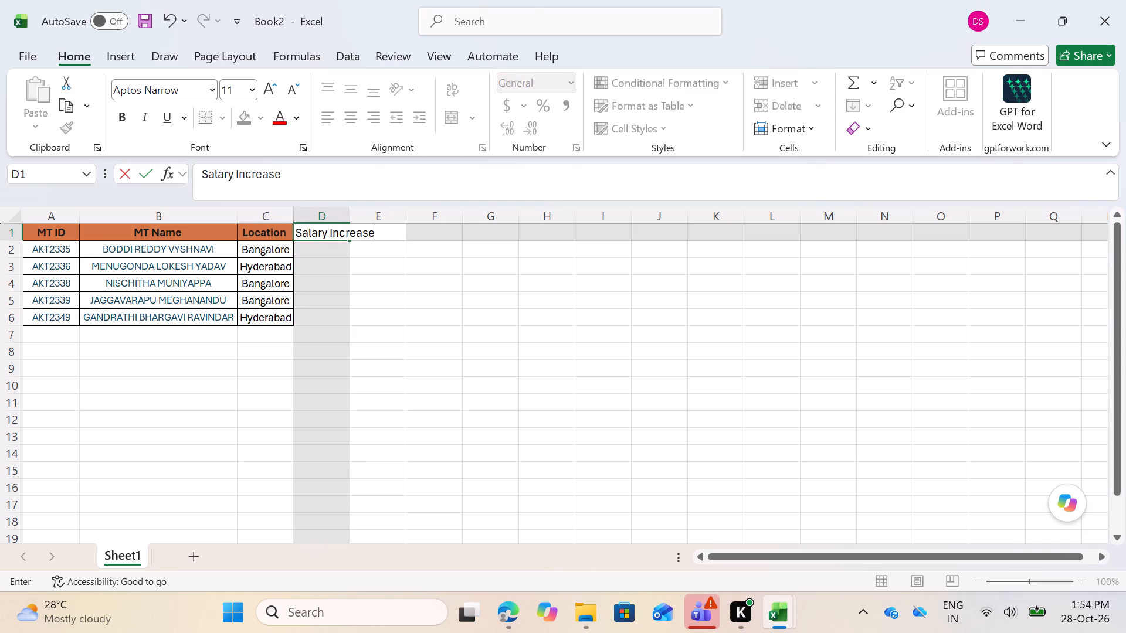
key("Tab")
double_click(349, 220)
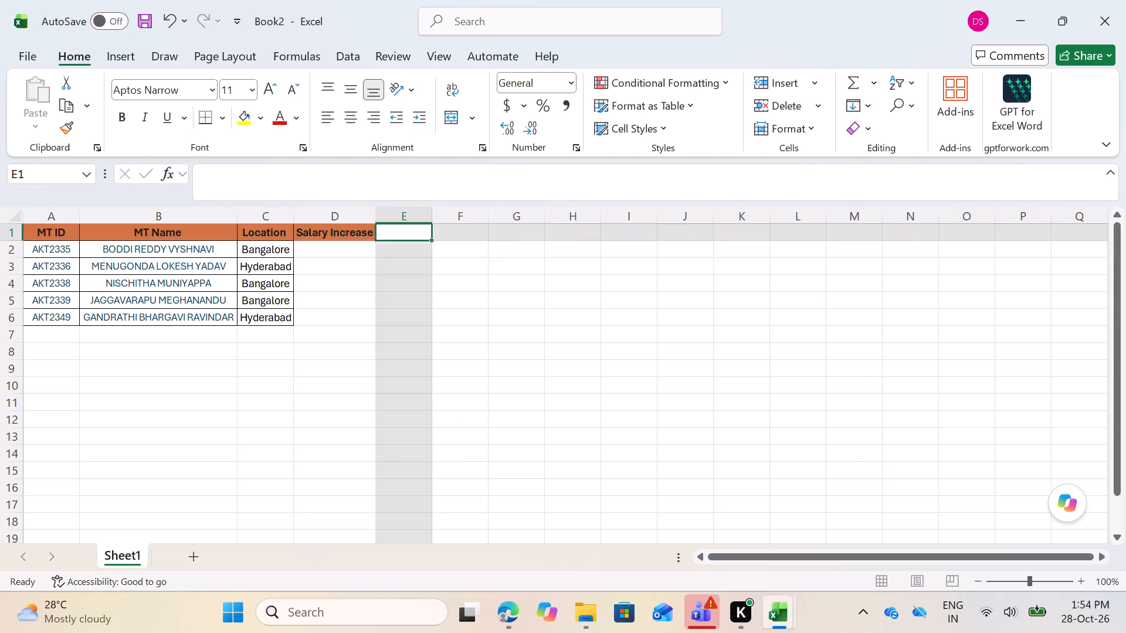
Check the trainee records on the October effective conversion sheet and return to Book2.
left_click(335, 252)
key("alt+Tab")
scroll(433, 392, "up", 2)
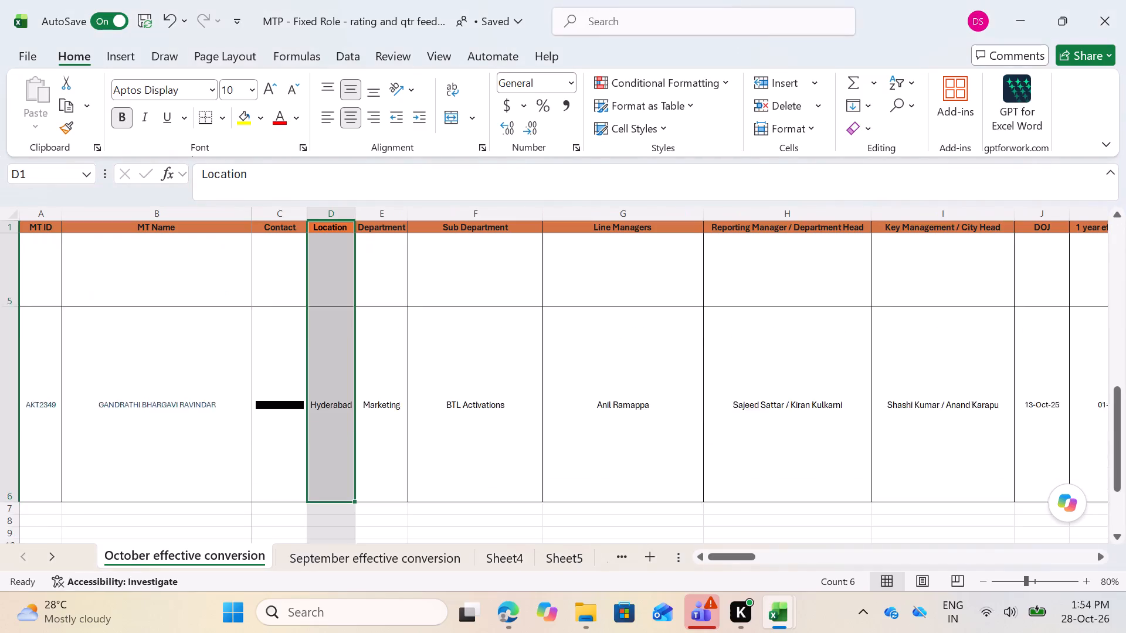
scroll(433, 392, "up", 20)
scroll(433, 392, "up", 9)
scroll(597, 393, "up", 2)
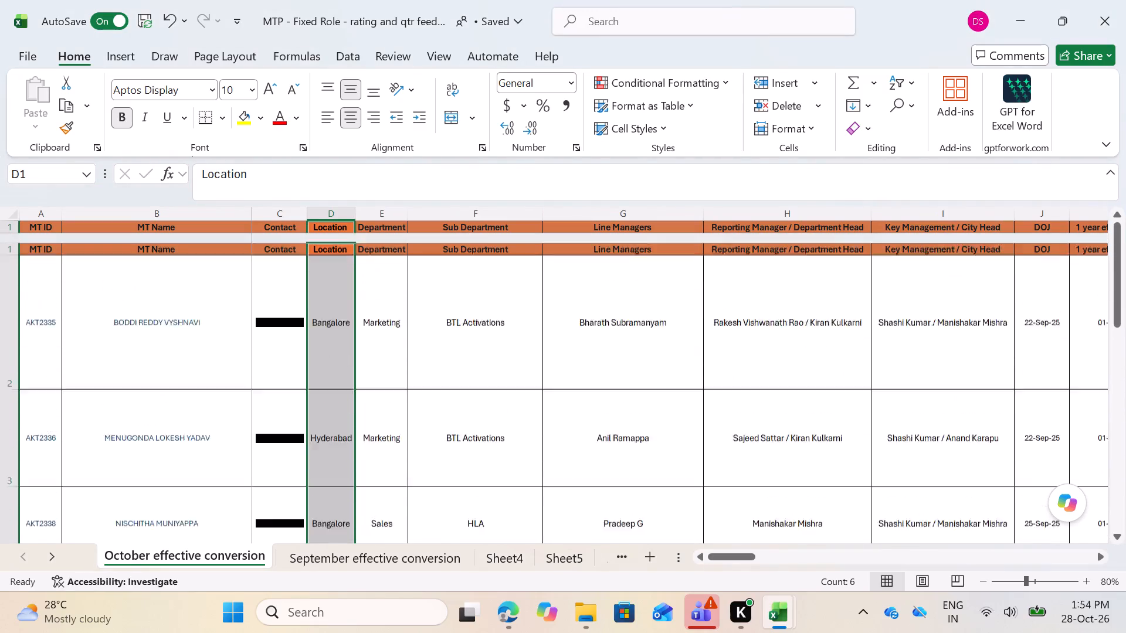
scroll(597, 393, "up", 1)
key("alt+Tab")
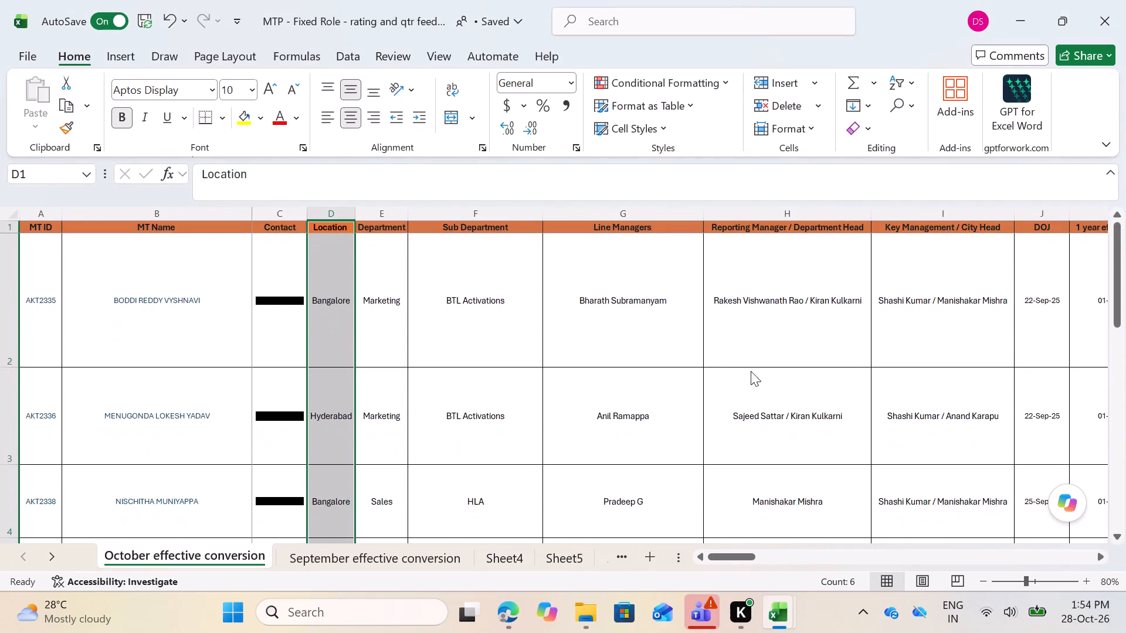
Enter 35K as the Salary Increase in D3 and copy it to D4.
left_click(320, 269)
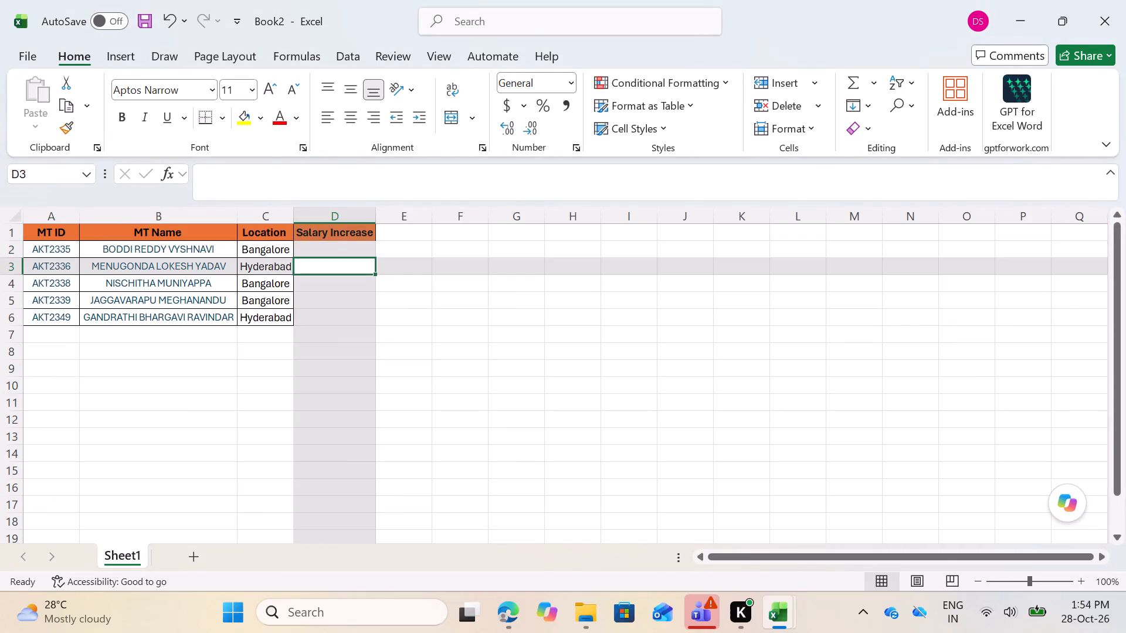
type("35")
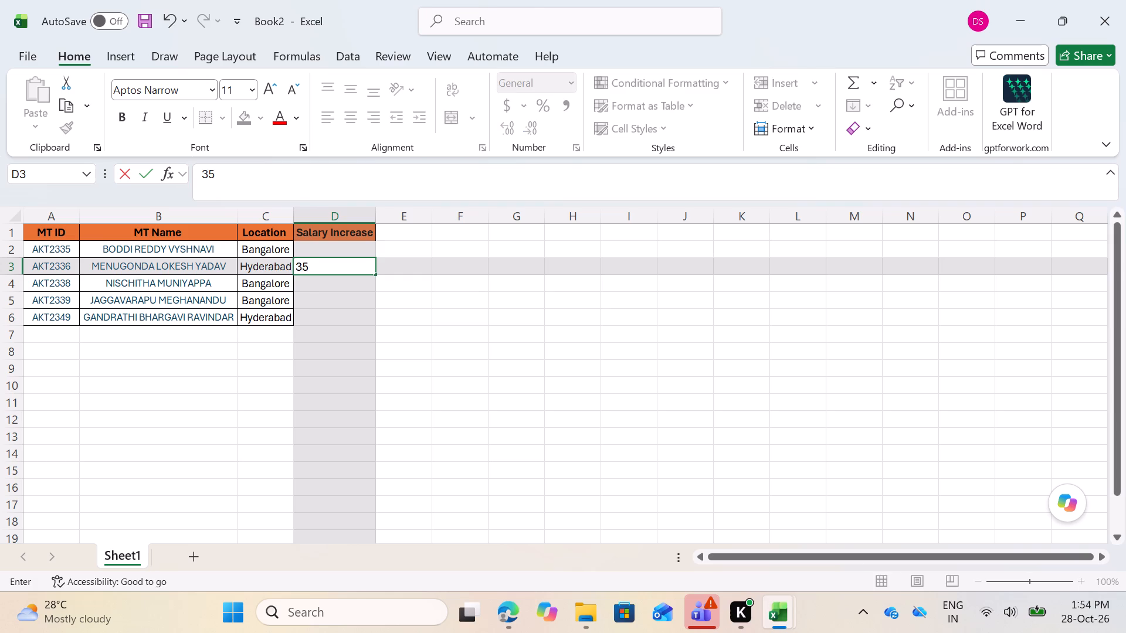
key("shift+k")
key("Tab")
key("shift+Tab")
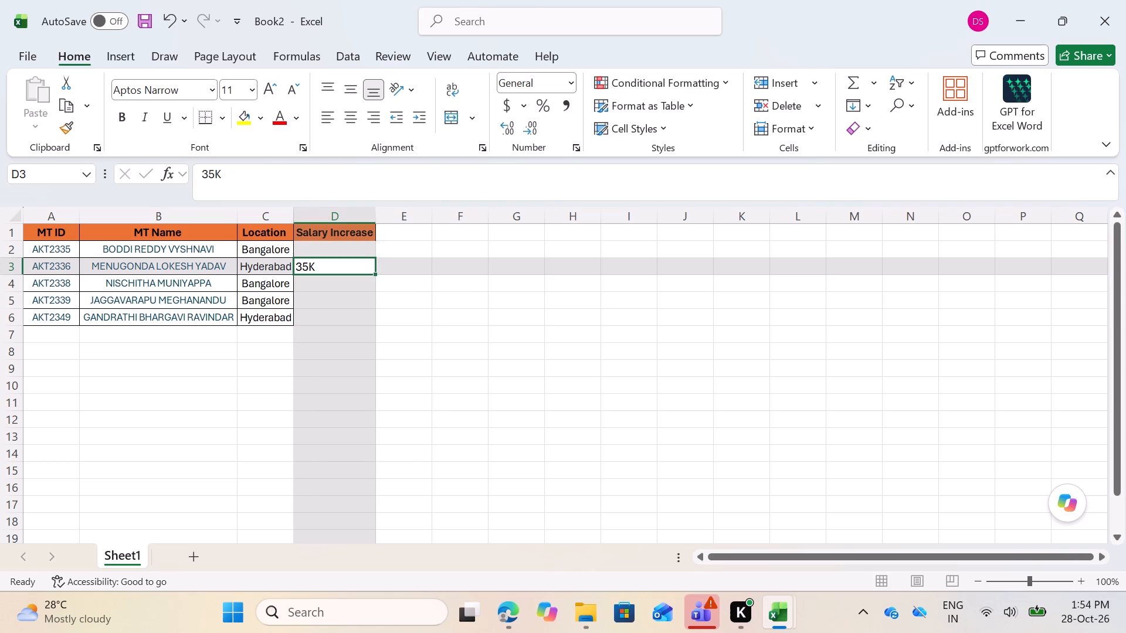
left_click(324, 286)
left_click(333, 266)
key("ctrl+c")
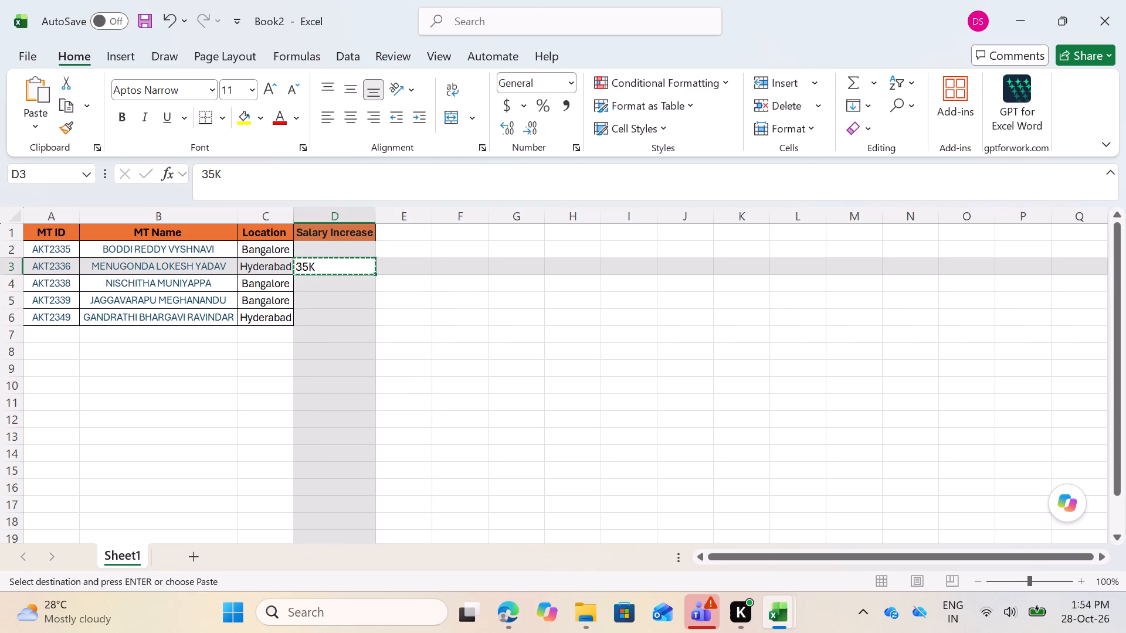
left_click(306, 287)
key("ctrl+v")
left_click(317, 331)
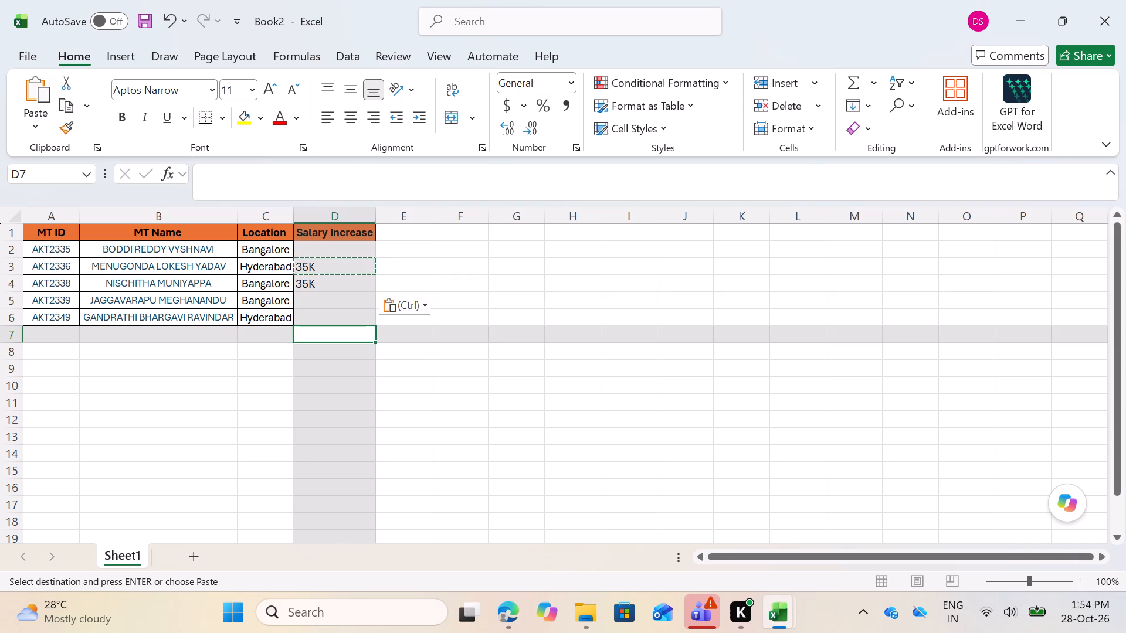
Enter 32K as the Salary Increase in D2 and copy it to D5:D6.
left_click(317, 248)
type("32K")
key("Tab")
key("Tab")
left_click(316, 253)
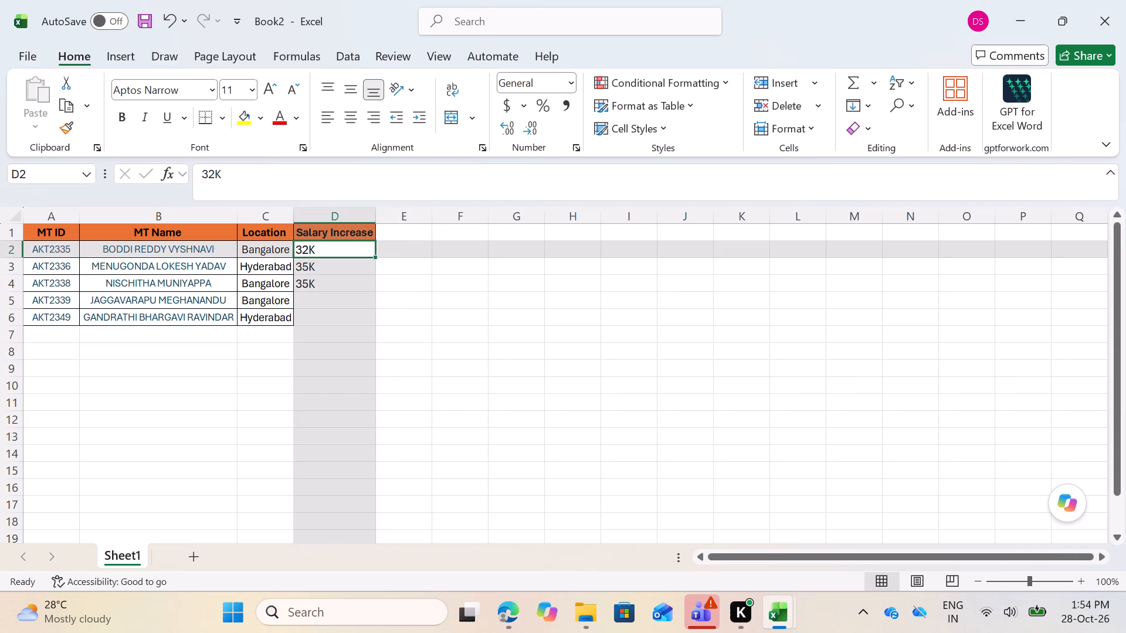
key("ctrl+c")
left_click_drag(308, 298, 308, 314)
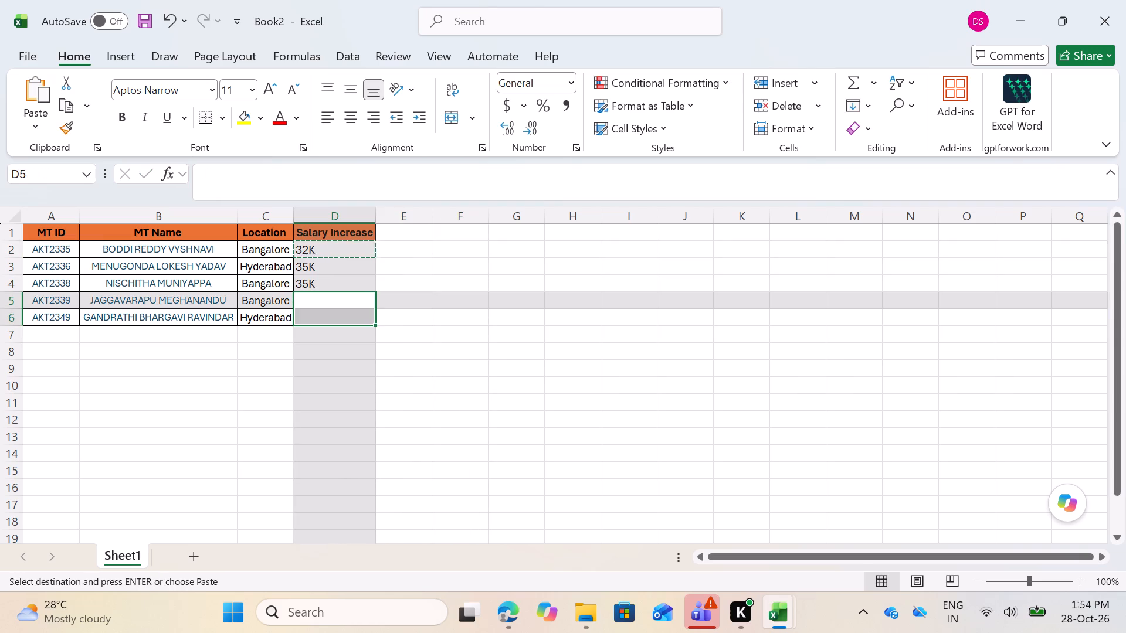
key("ctrl+v")
left_click(273, 341)
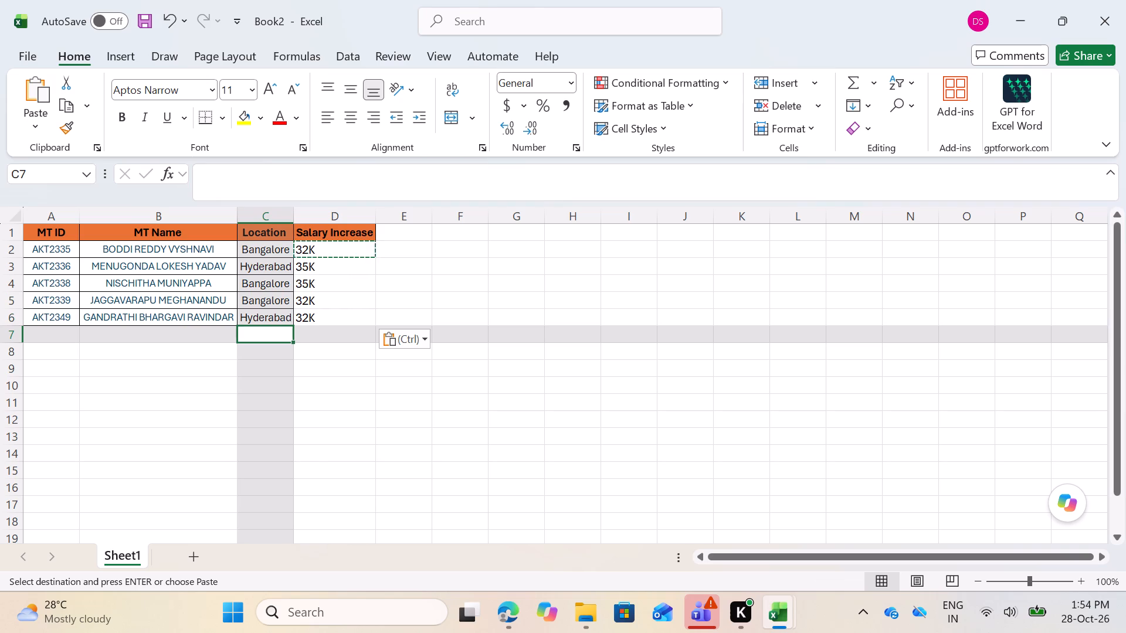
Apply all borders to the whole trainee salary table, A1:D6.
left_click_drag(60, 232, 358, 312)
left_click(221, 118)
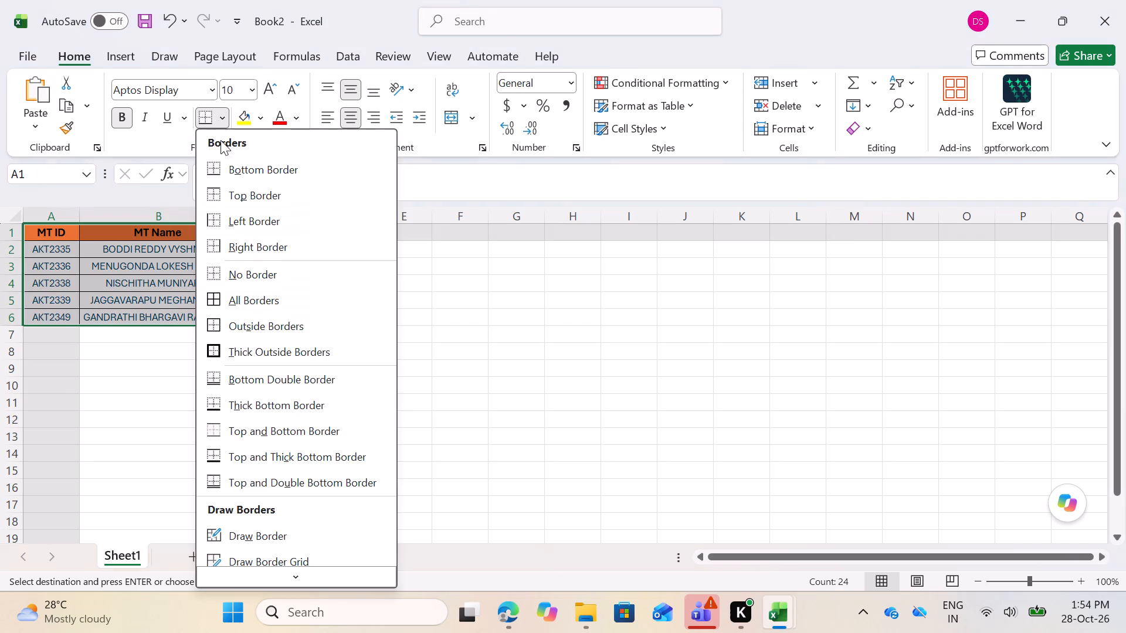
left_click(216, 302)
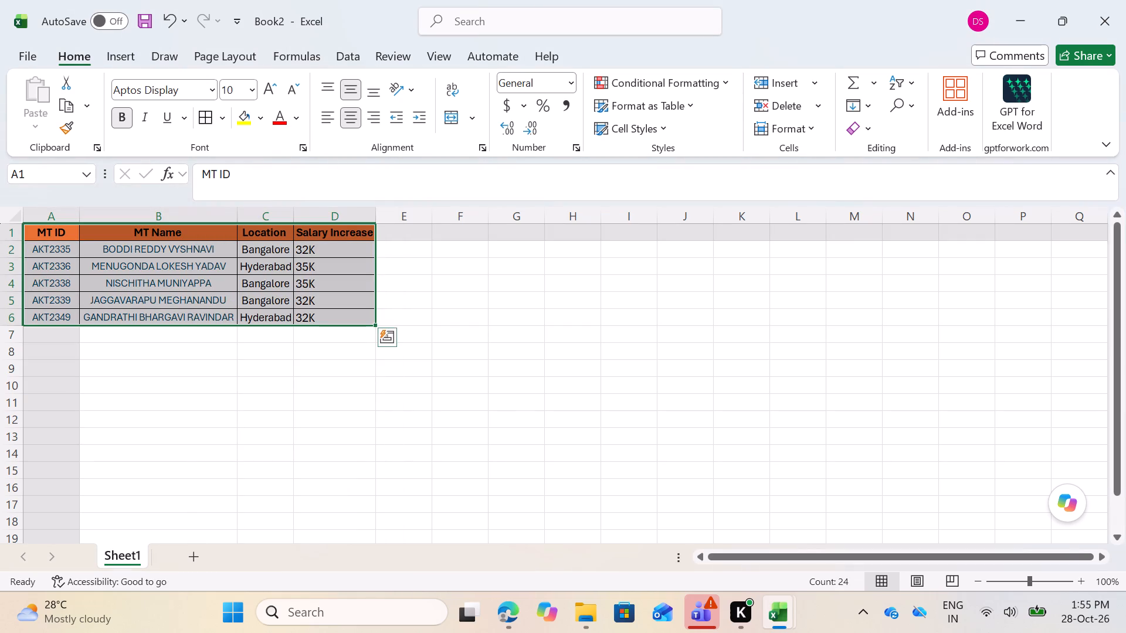
Centre the Salary Increase values in D2:D6 horizontally.
left_click_drag(319, 251, 325, 318)
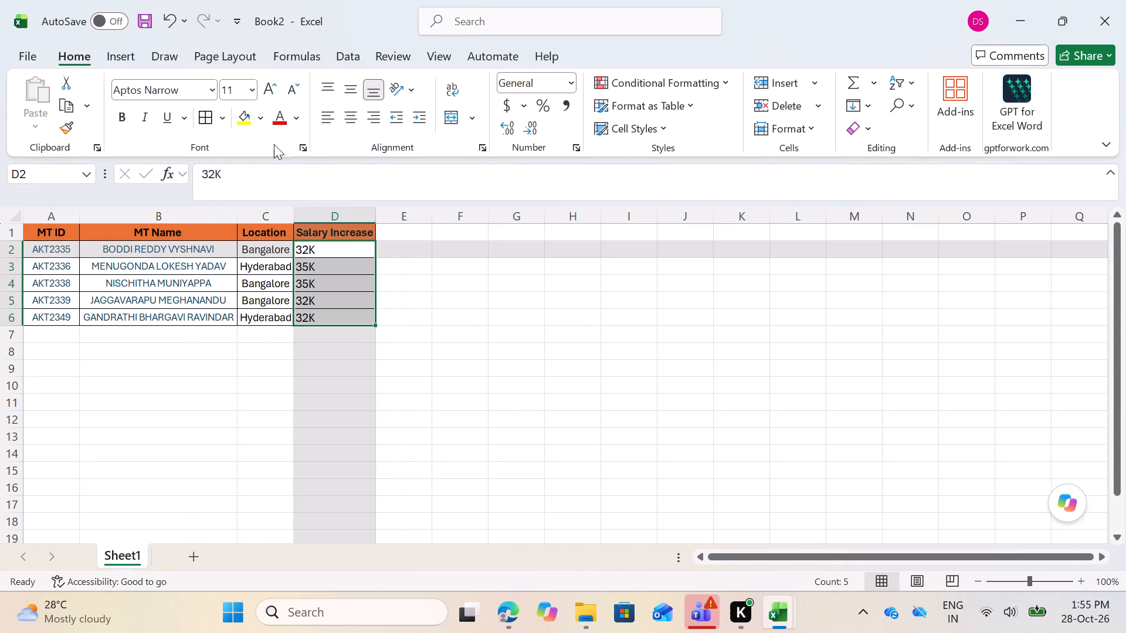
left_click(345, 117)
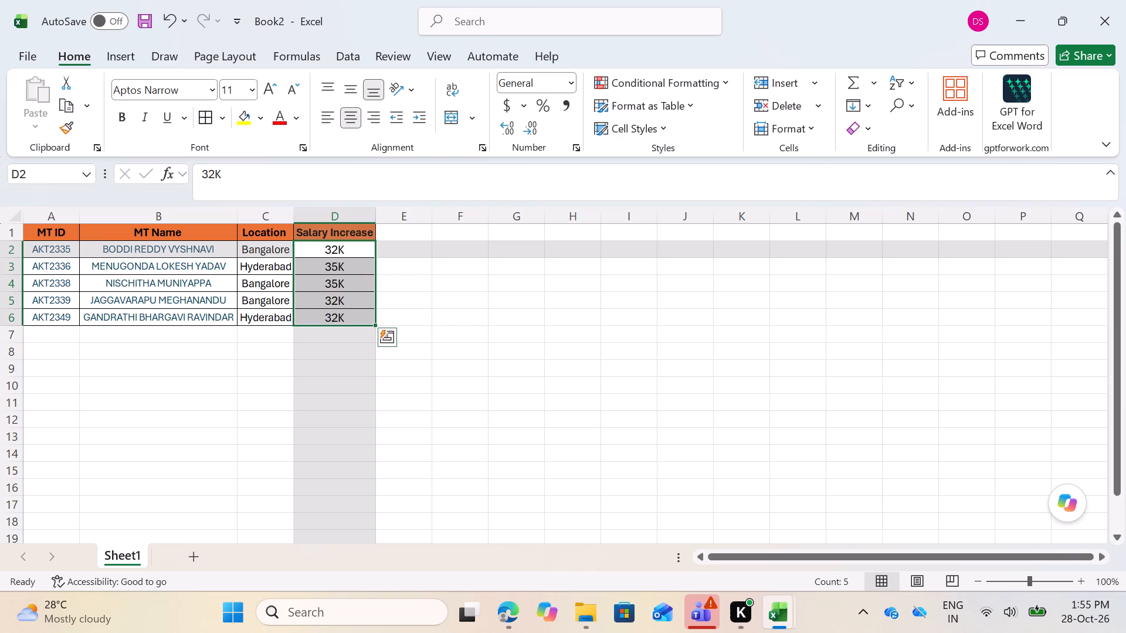
left_click(325, 361)
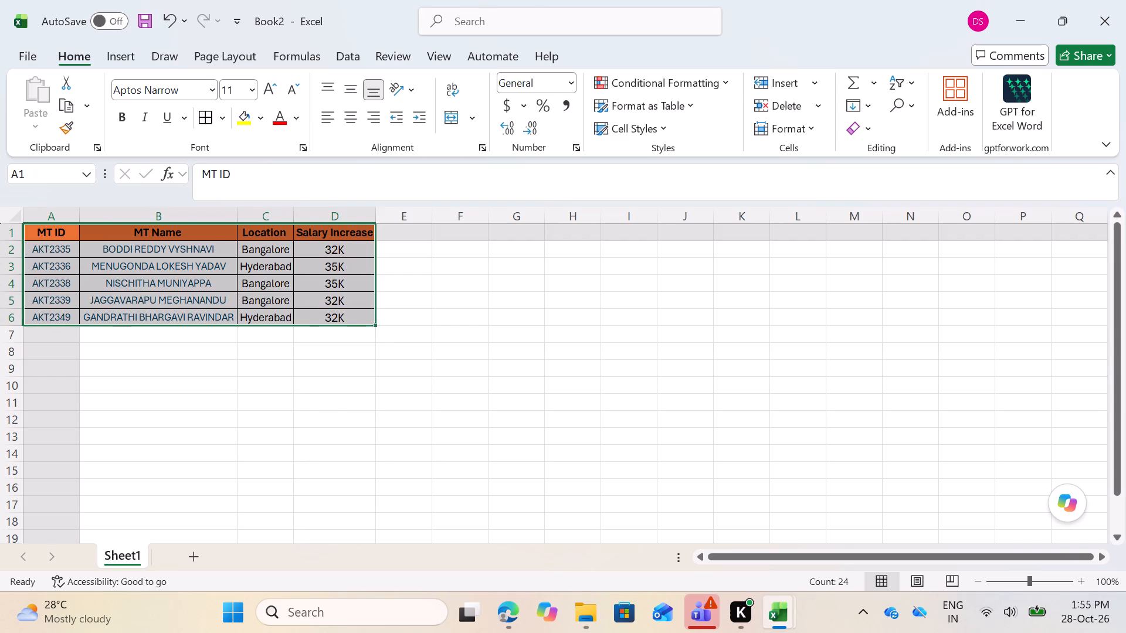
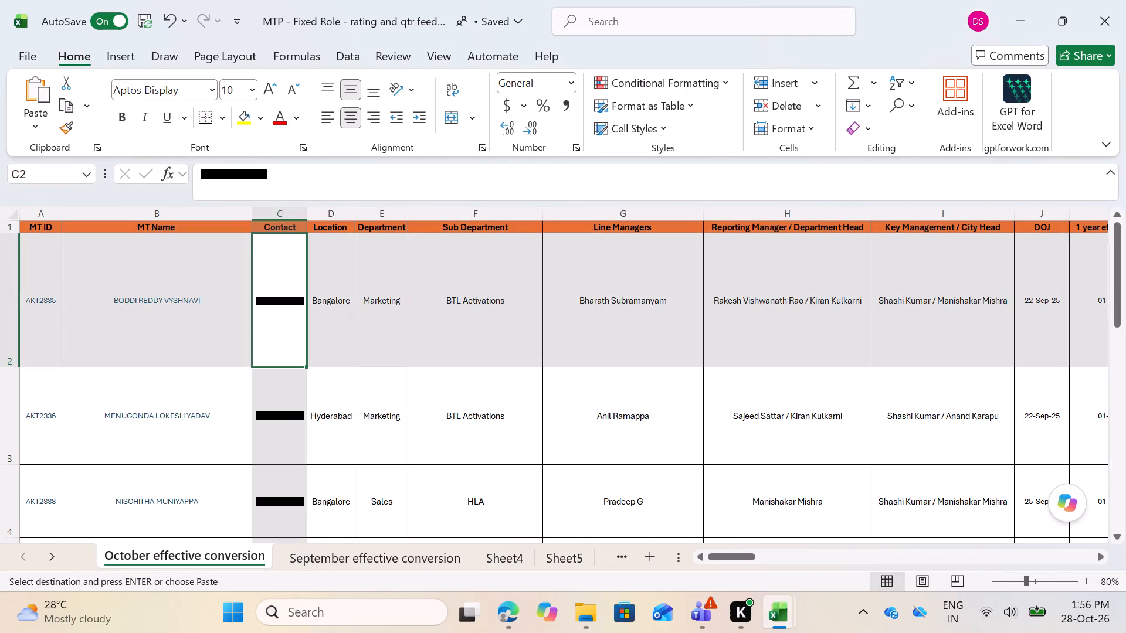
Save the management trainee rating workbook.
key("ctrl+s")
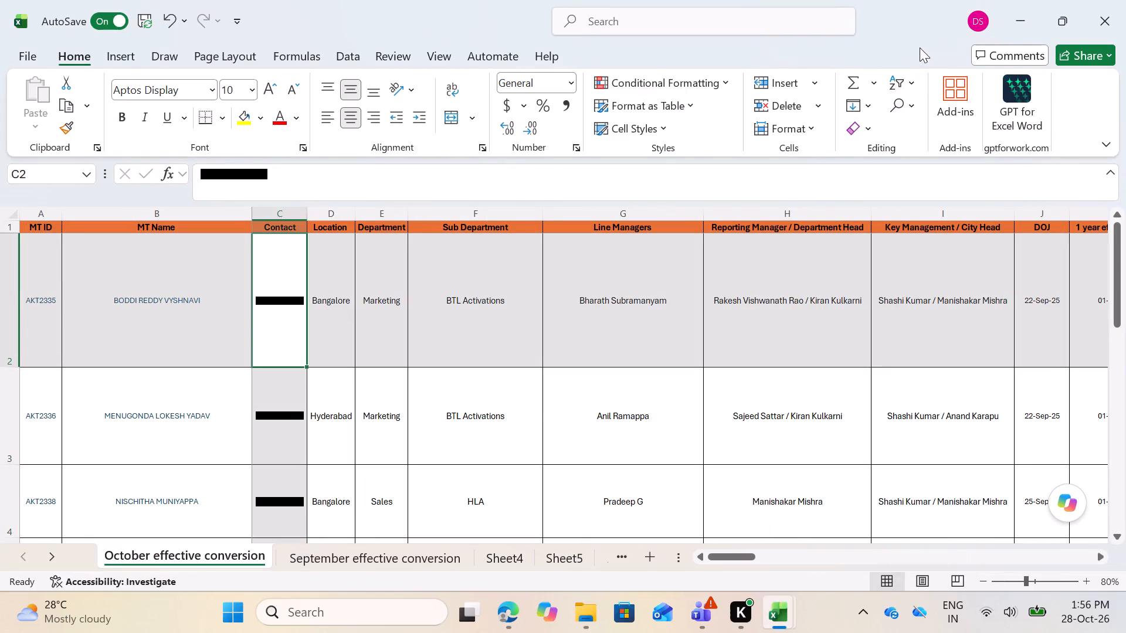
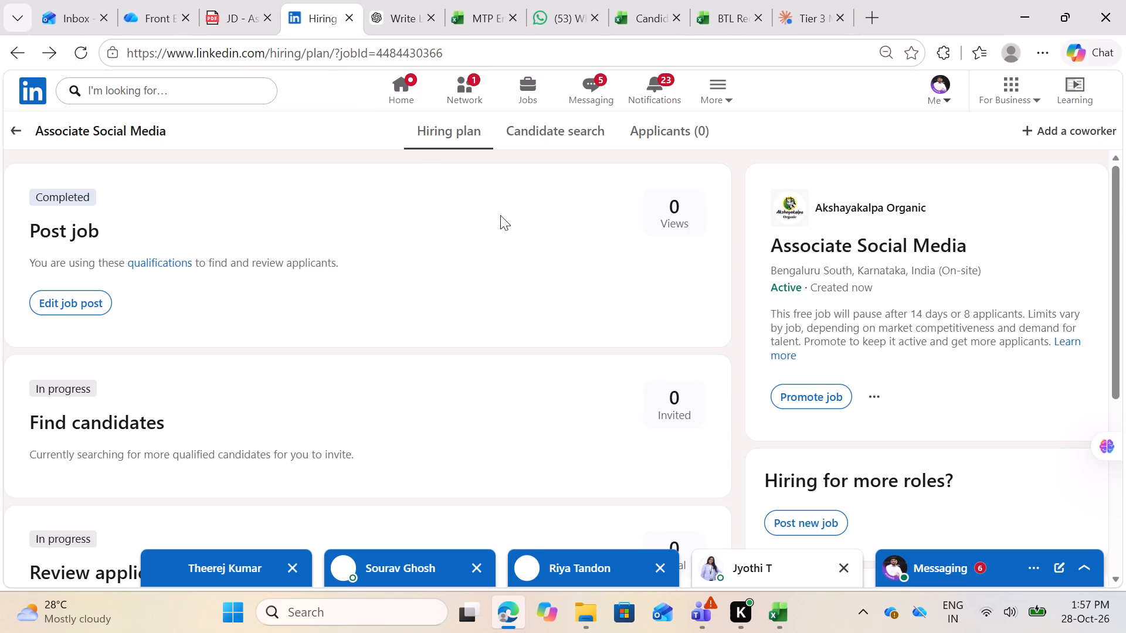
Leave the Associate Social Media hiring plan and open the LinkedIn network page showing pending invitations.
scroll(559, 284, "down", 2)
scroll(559, 284, "up", 3)
left_click(466, 78)
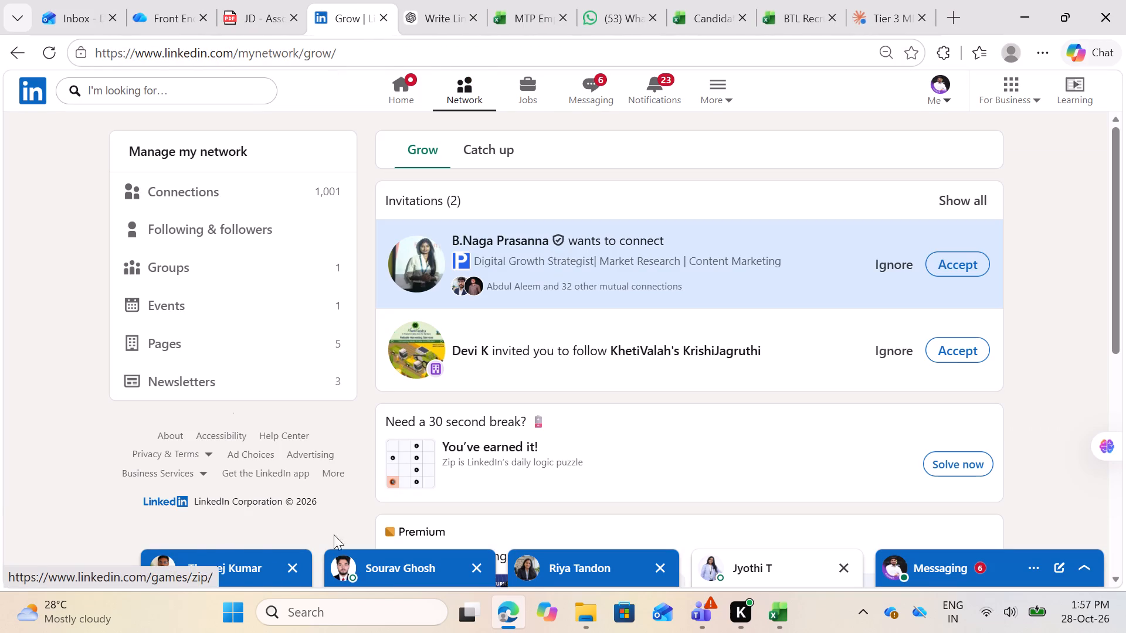
Close the four minimised chat conversations, leaving only the collapsed messaging bar.
left_click(293, 569)
left_click(476, 573)
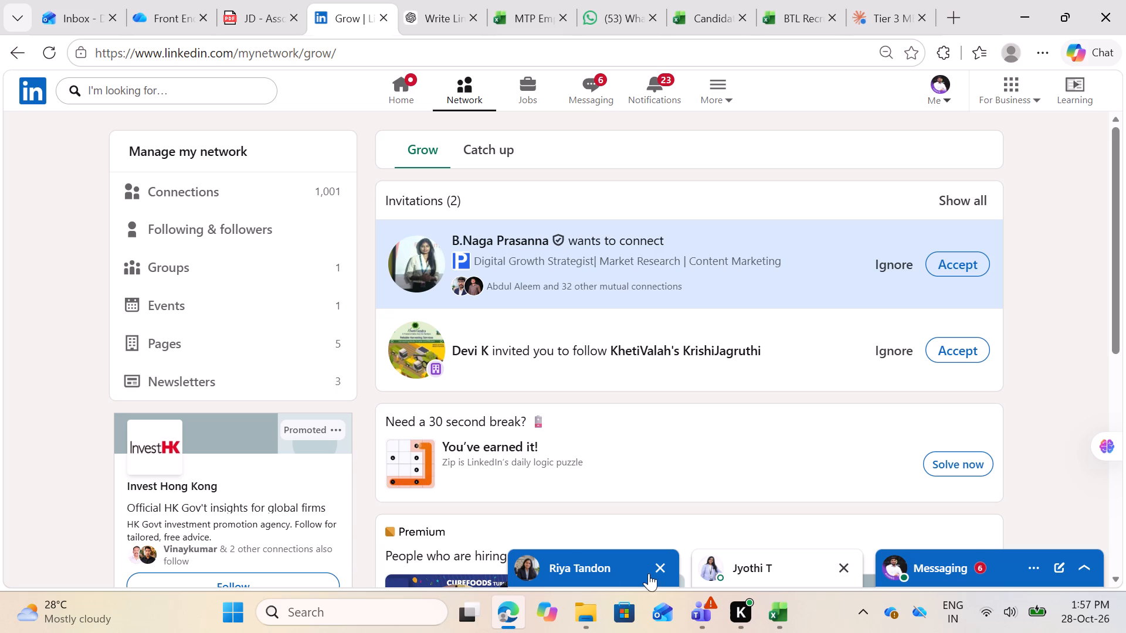
left_click(669, 565)
left_click(853, 569)
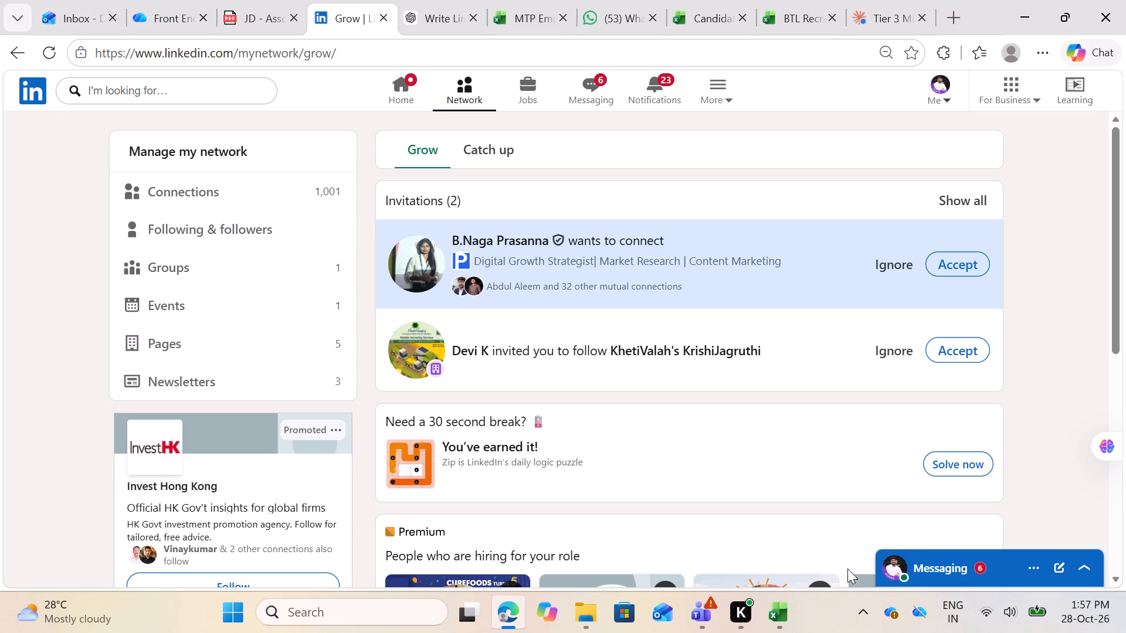
Accept the pending connection invitation from the digital growth strategist.
scroll(730, 350, "up", 1)
scroll(730, 350, "down", 3)
scroll(730, 350, "up", 5)
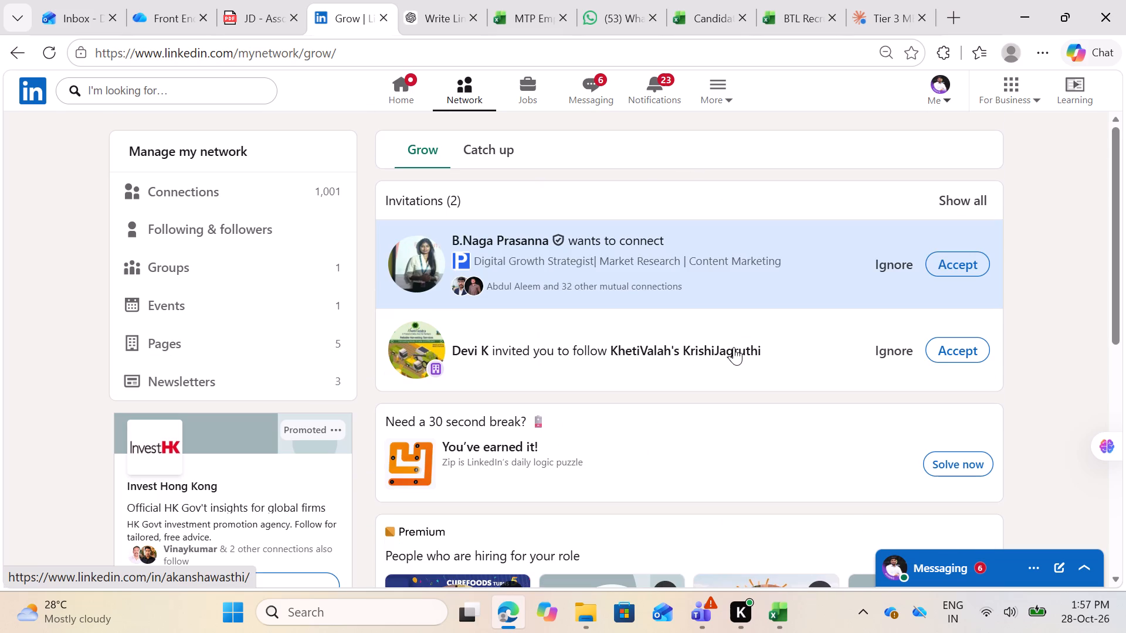
left_click(974, 270)
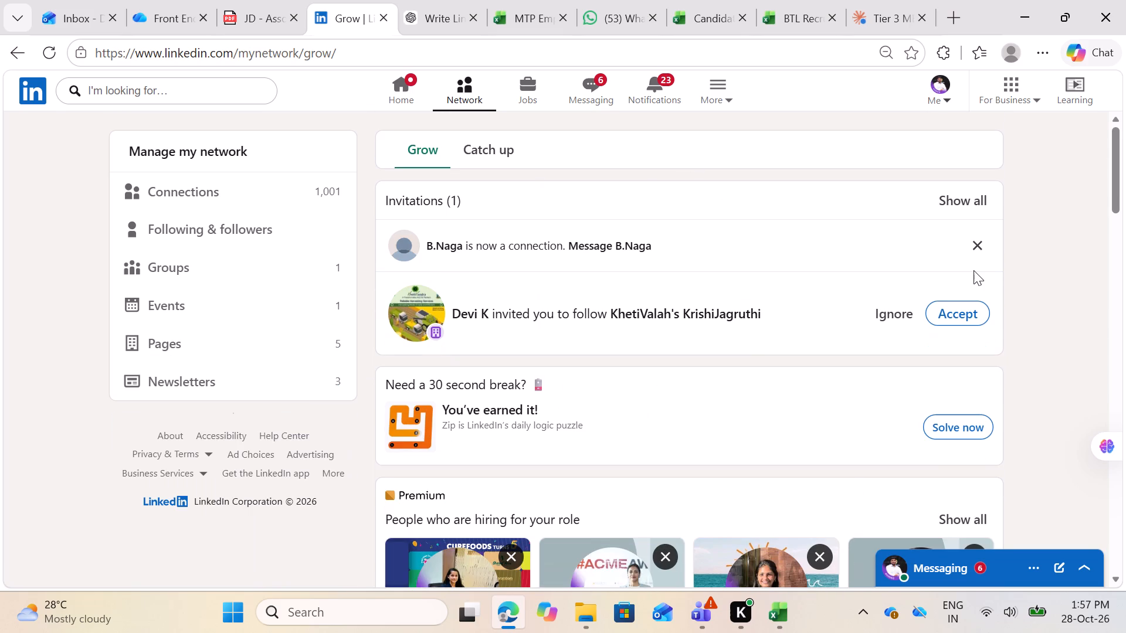
scroll(708, 263, "up", 2)
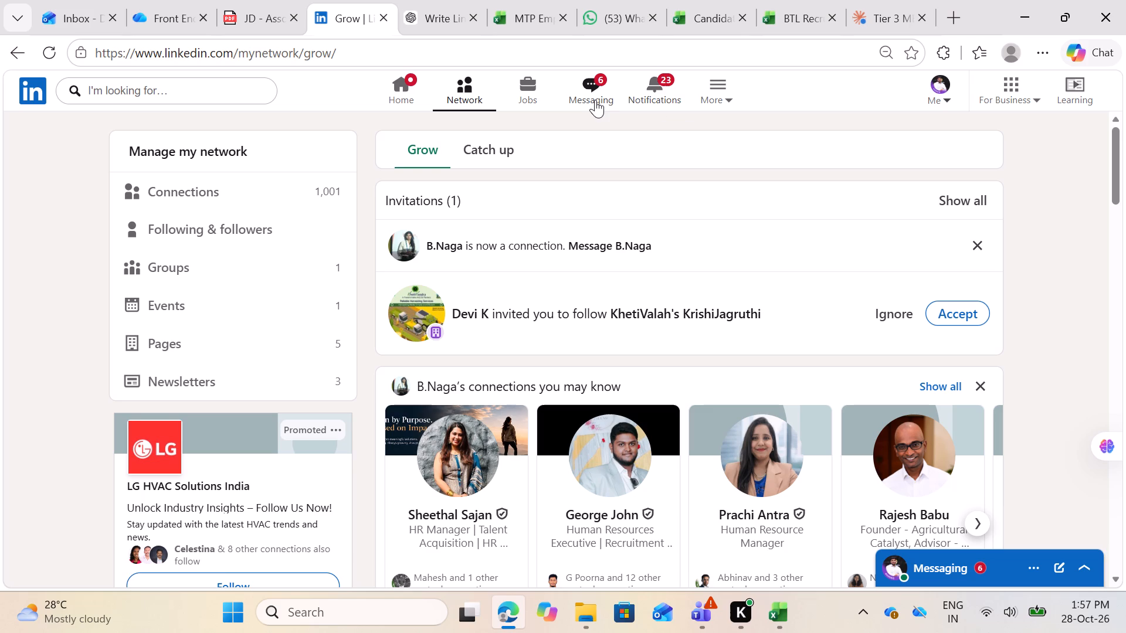